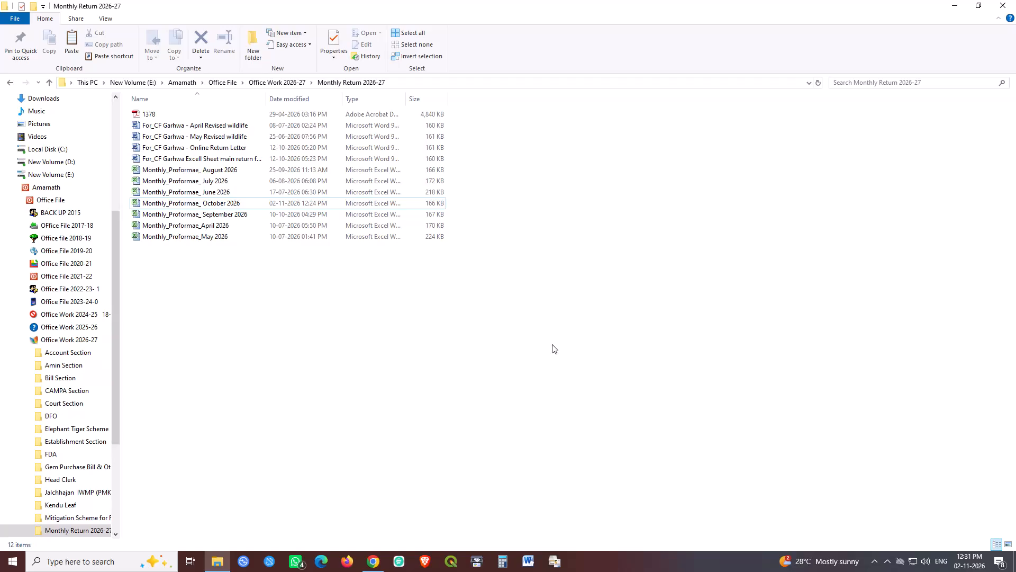
Close the Monthly Return 2026-27 folder window.
click(439, 323)
click(1002, 0)
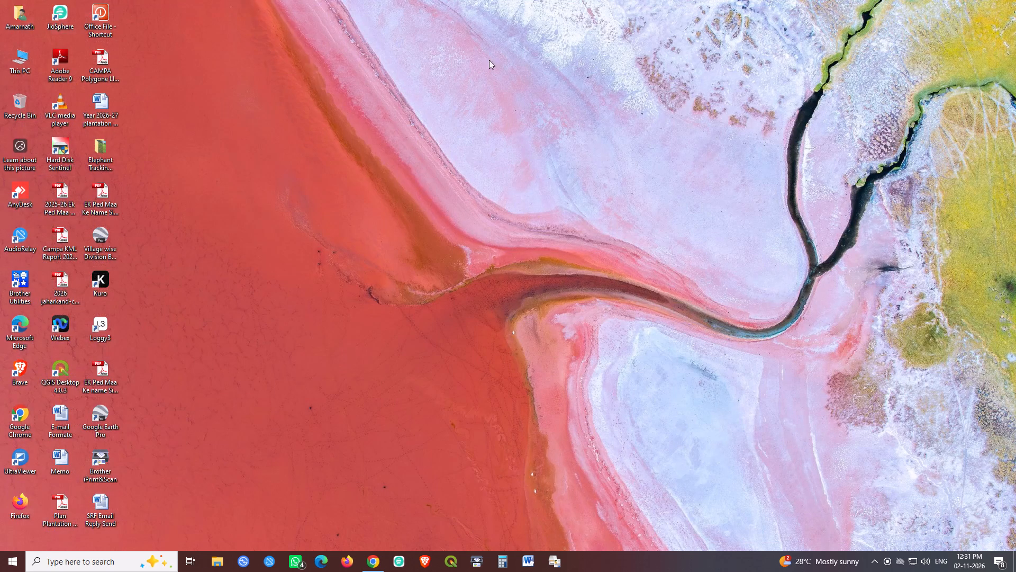
Open the Diputy Director PTR folder inside Office File, Office Work 2026-27, Wildlife, Letter, starting from the desktop shortcut.
double_click(108, 16)
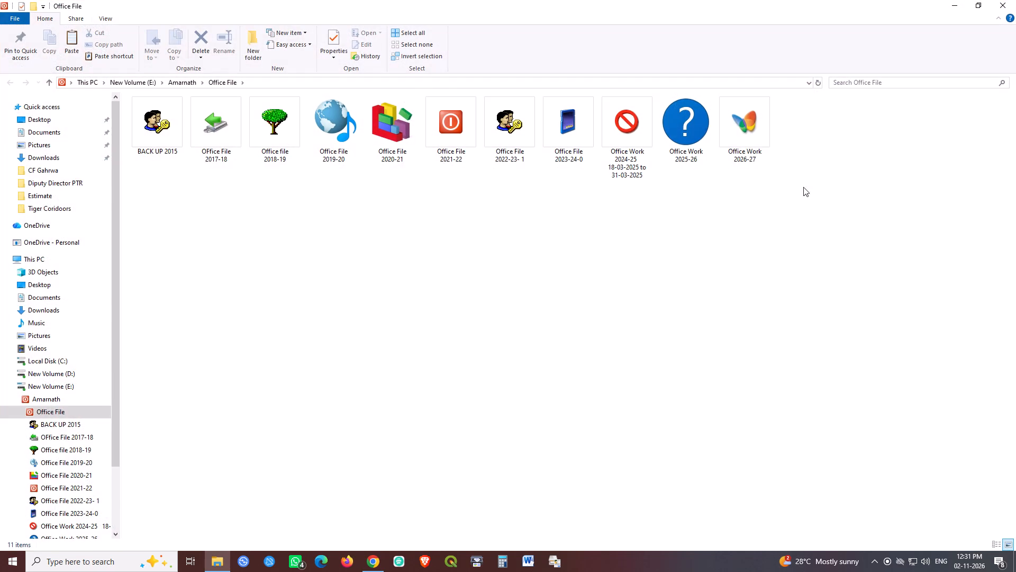
double_click(760, 124)
click(186, 119)
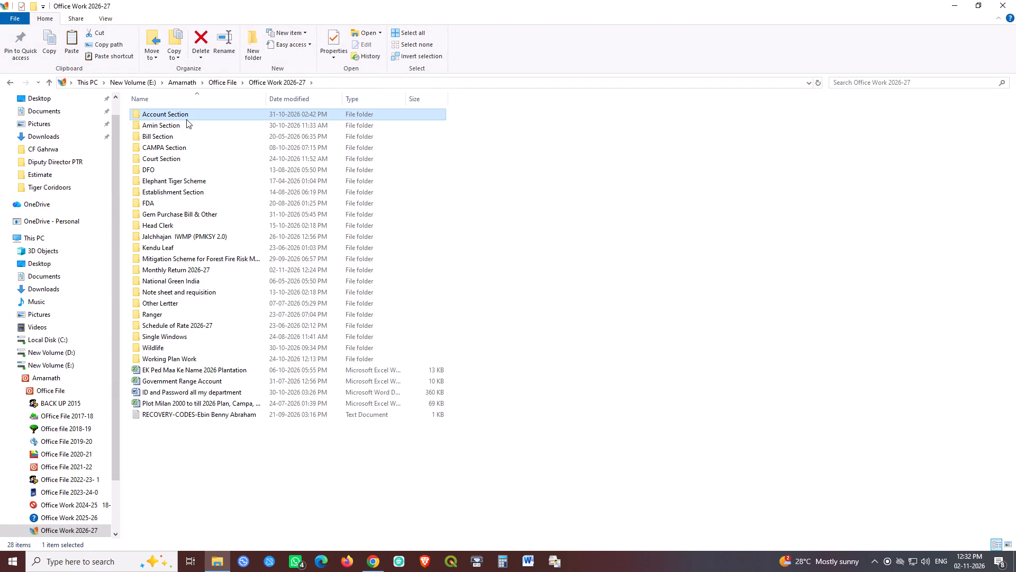
key(w)
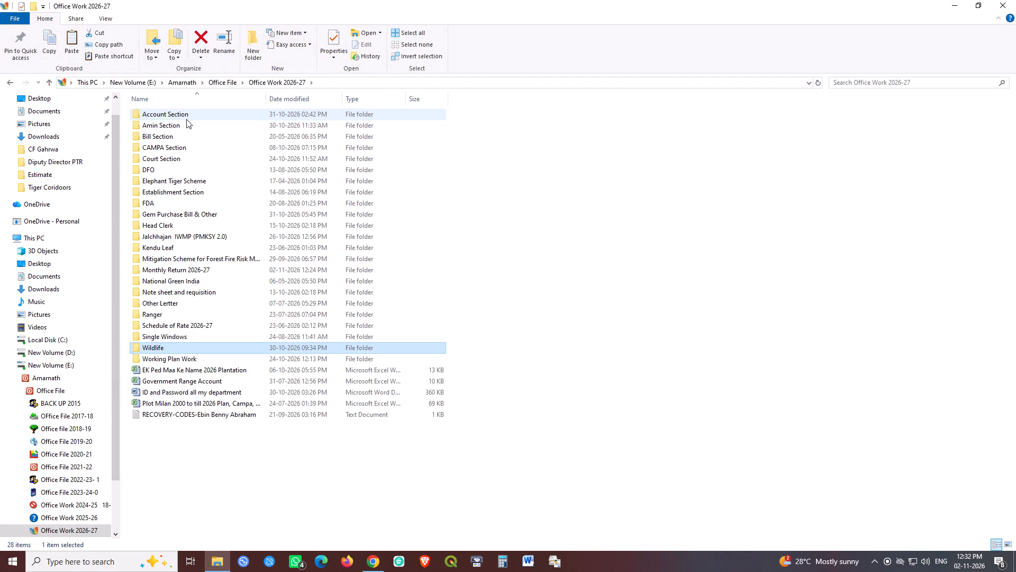
key(w)
key(Up)
key(Return)
key(l)
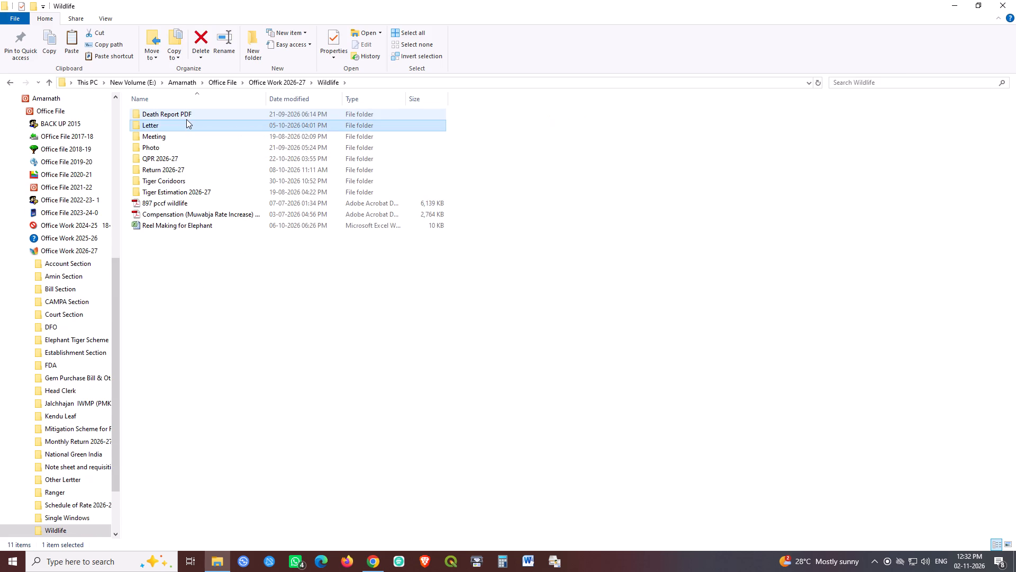
key(Return)
text(ddd)
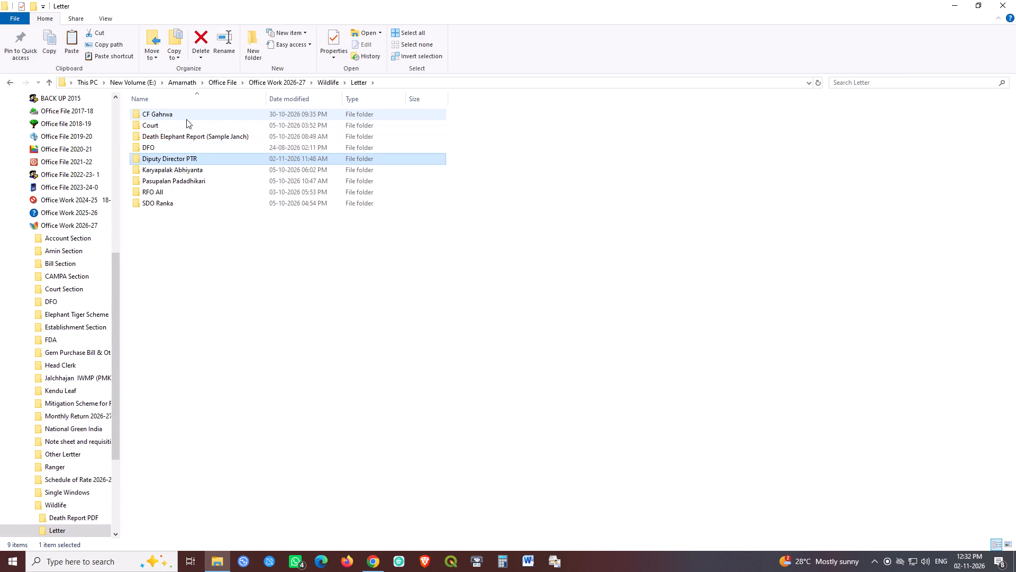
key(Return)
Open the letter "PTR North_ 03 Camera Trap demand 95" from the Diputy Director PTR folder in Word.
key(Down)
key(Down)
key(Down)
key(Return)
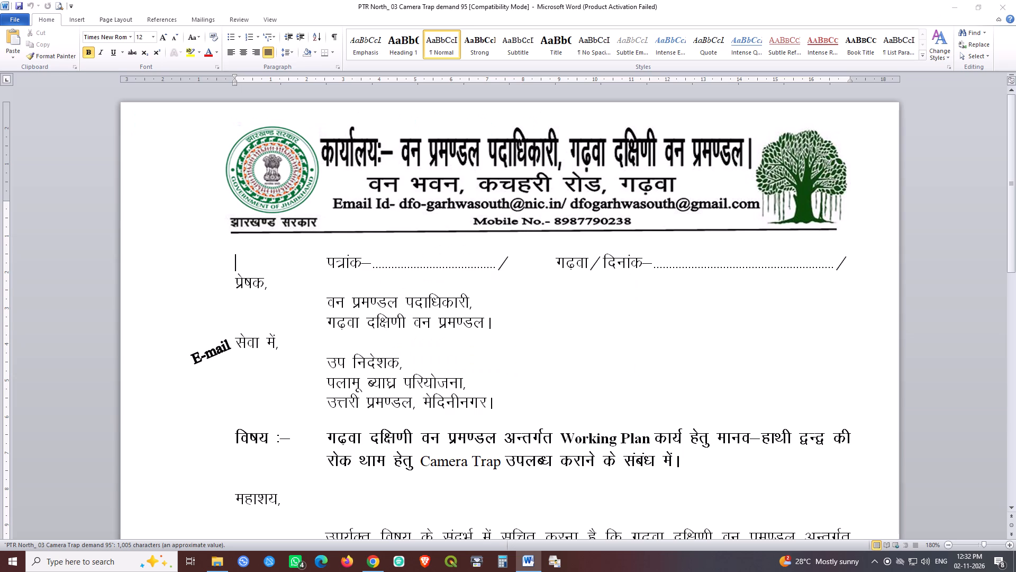
click(614, 383)
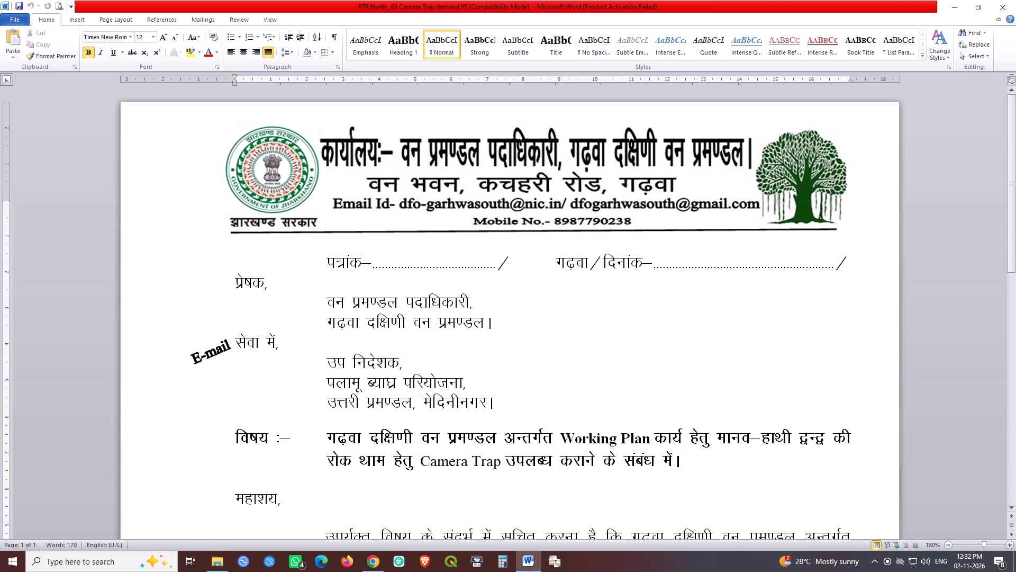
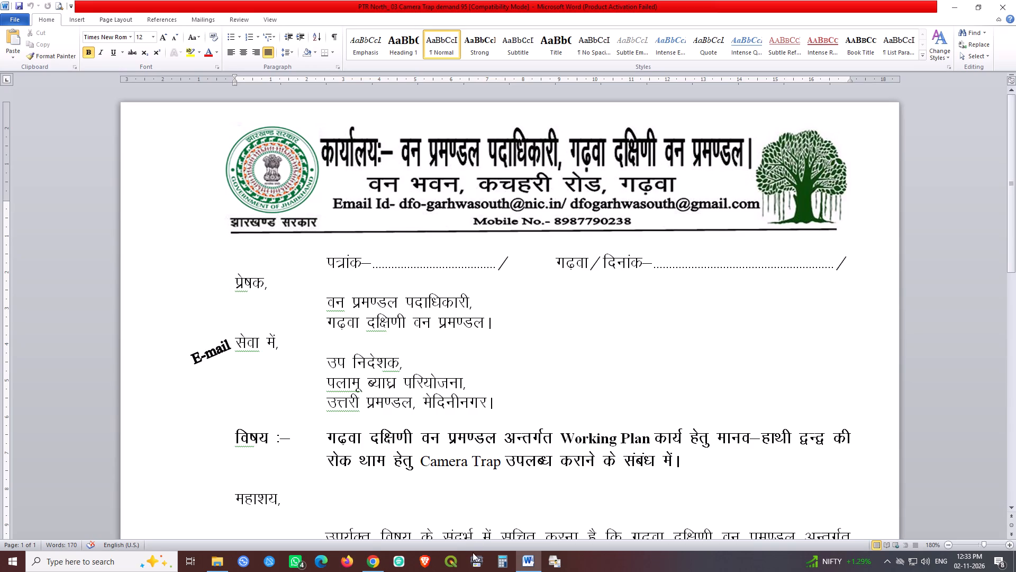
Switch to Canon IJ Scan Utility, scan a single document with the CanoScan LiDE 300 and end the scanning session.
click(557, 561)
click(462, 256)
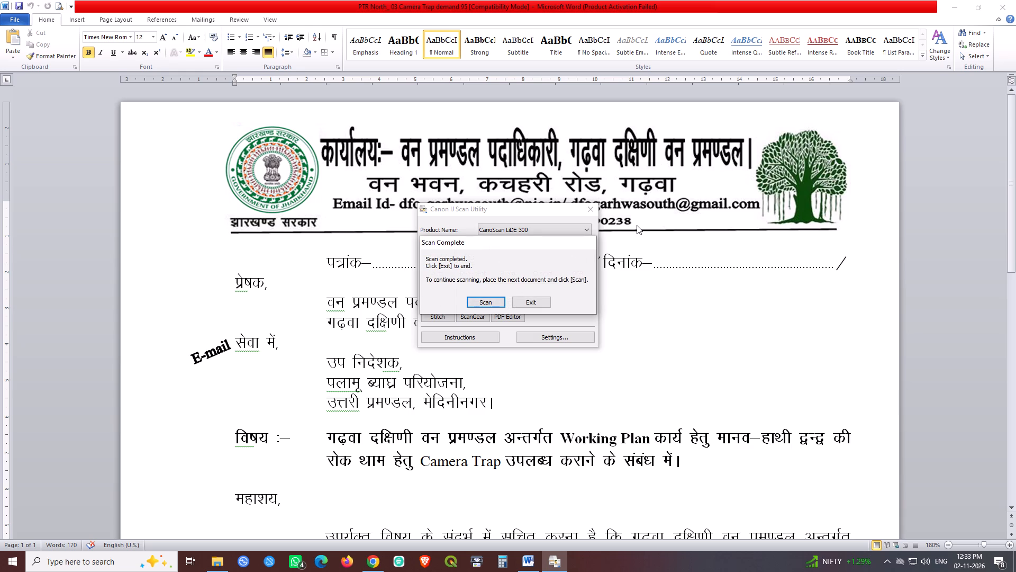
key(Right)
key(Return)
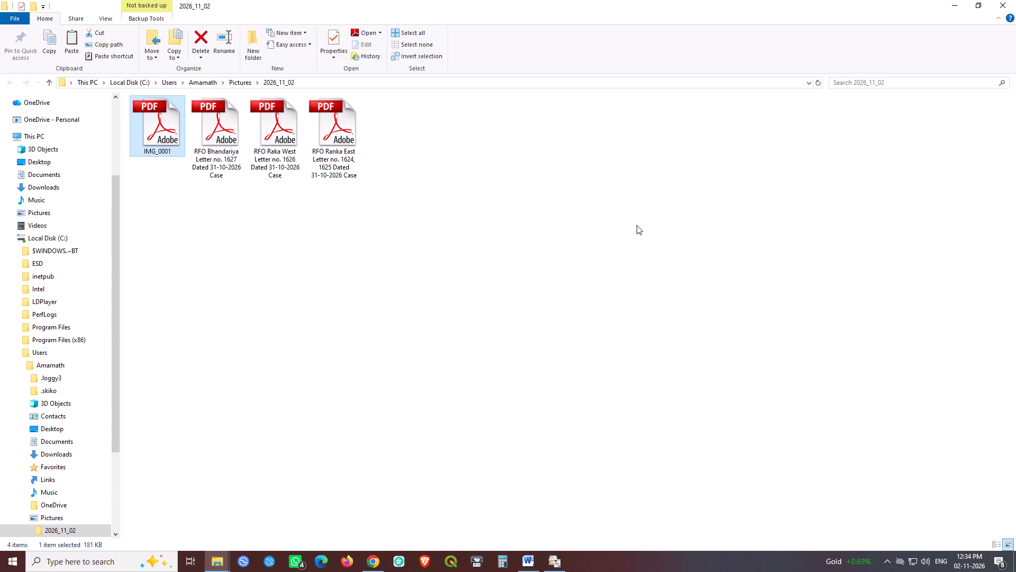
Rename the scanned PDF IMG_0001, starting its new name with "Nilam Patra Vad Return Month of October 2026 Le".
key(F2)
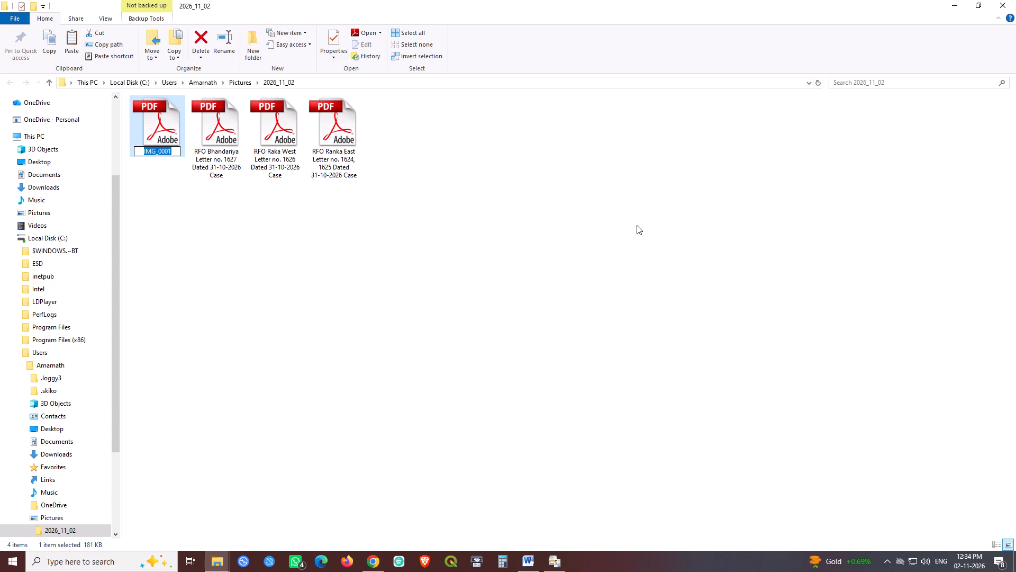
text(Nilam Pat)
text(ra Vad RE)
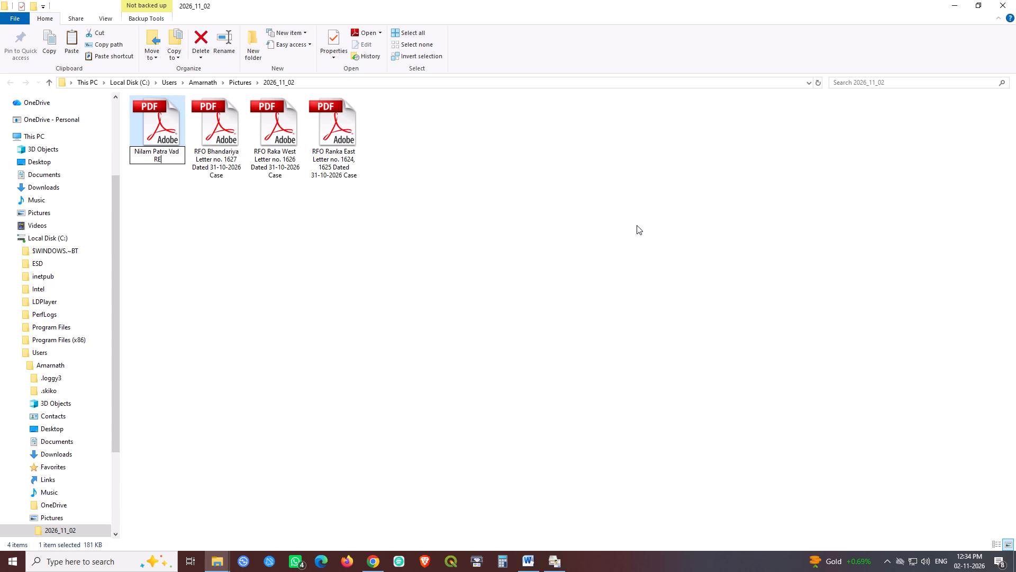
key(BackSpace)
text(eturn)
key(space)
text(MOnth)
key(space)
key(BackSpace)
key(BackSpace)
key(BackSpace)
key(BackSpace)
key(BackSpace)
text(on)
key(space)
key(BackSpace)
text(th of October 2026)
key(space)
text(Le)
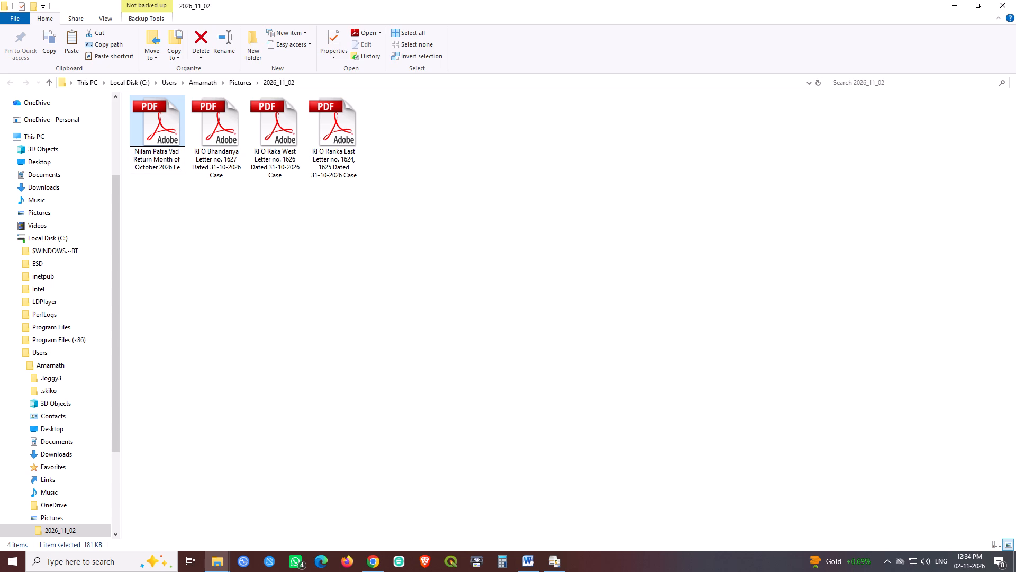
Complete the scanned PDF's name with "Letter no. 1633 Dated 31-10-2026", copy the whole name and apply the rename.
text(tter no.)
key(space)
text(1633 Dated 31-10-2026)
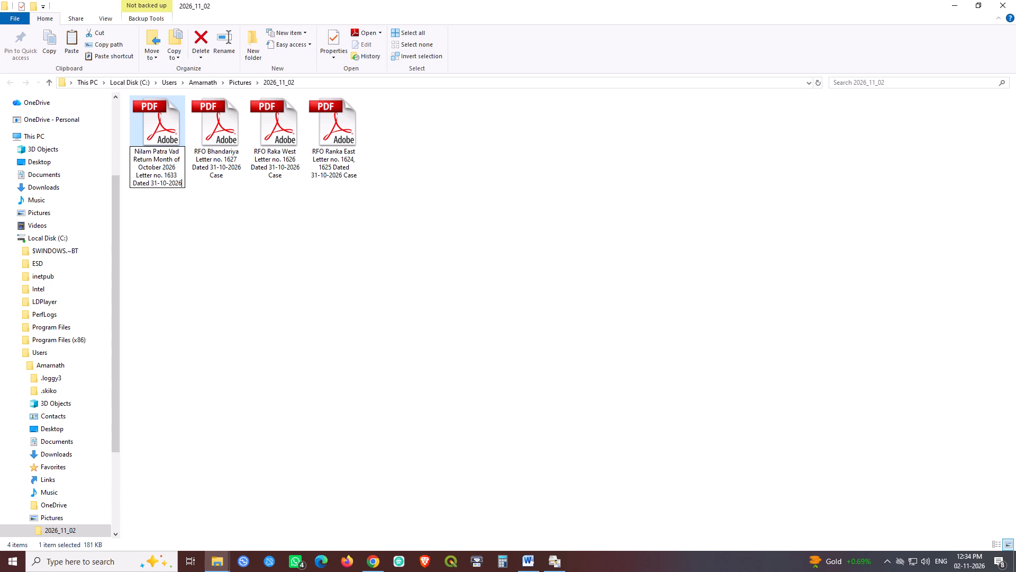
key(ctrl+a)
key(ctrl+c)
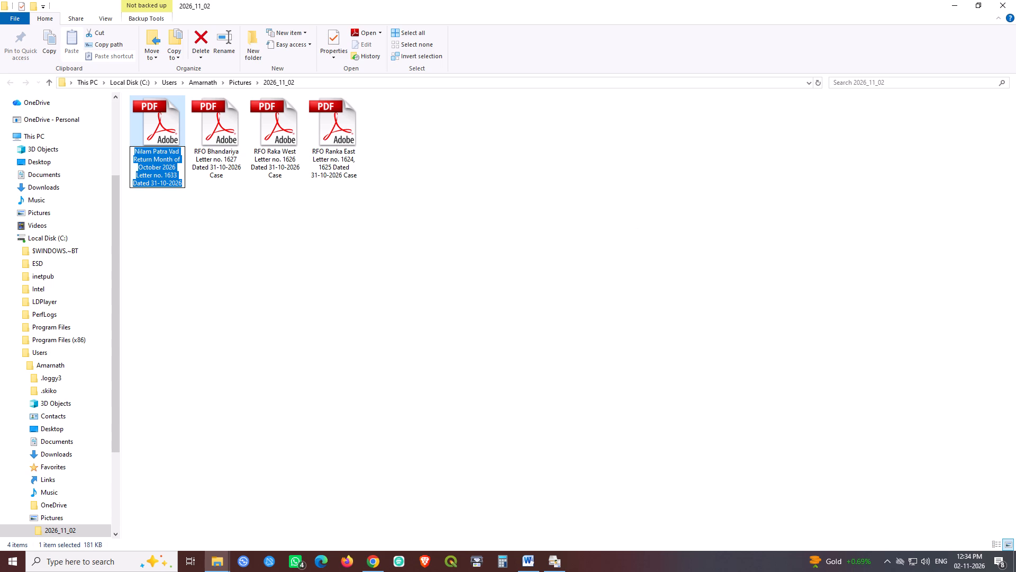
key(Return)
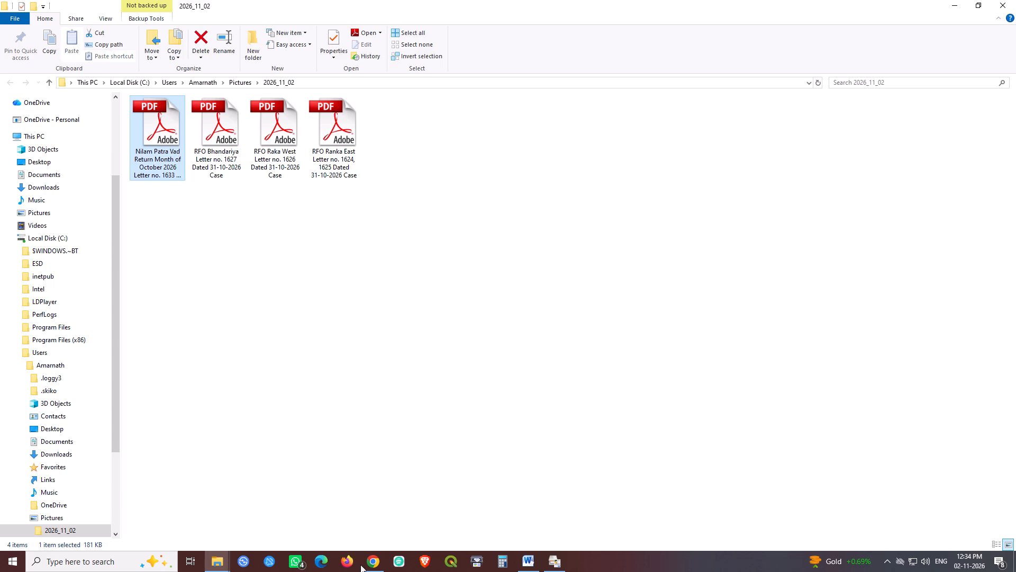
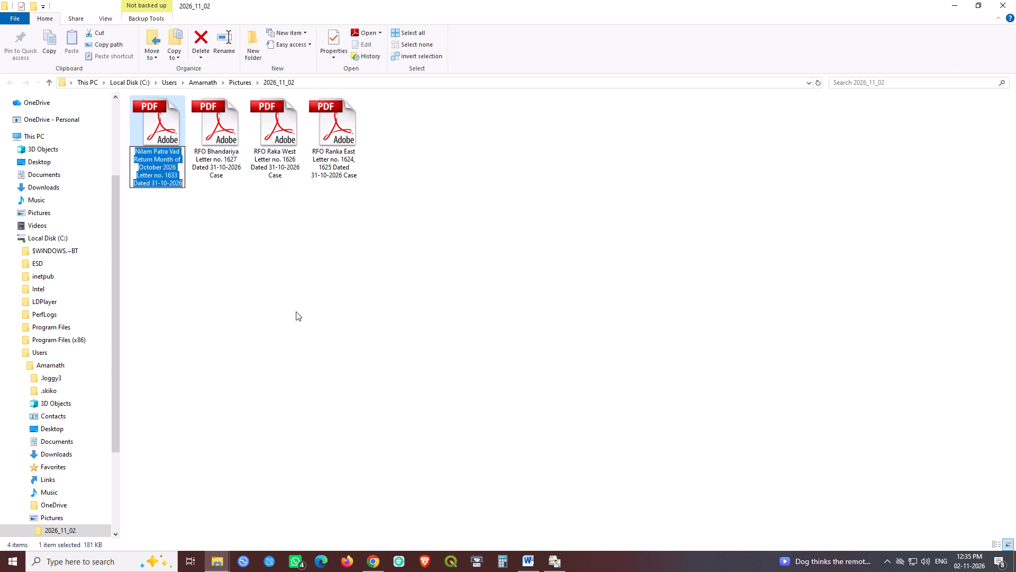
Finish naming the scanned PDF "Nilam Patra Vad Return Month of October 2026 Letter no. 1633 Dated 31-10-2026".
click(296, 311)
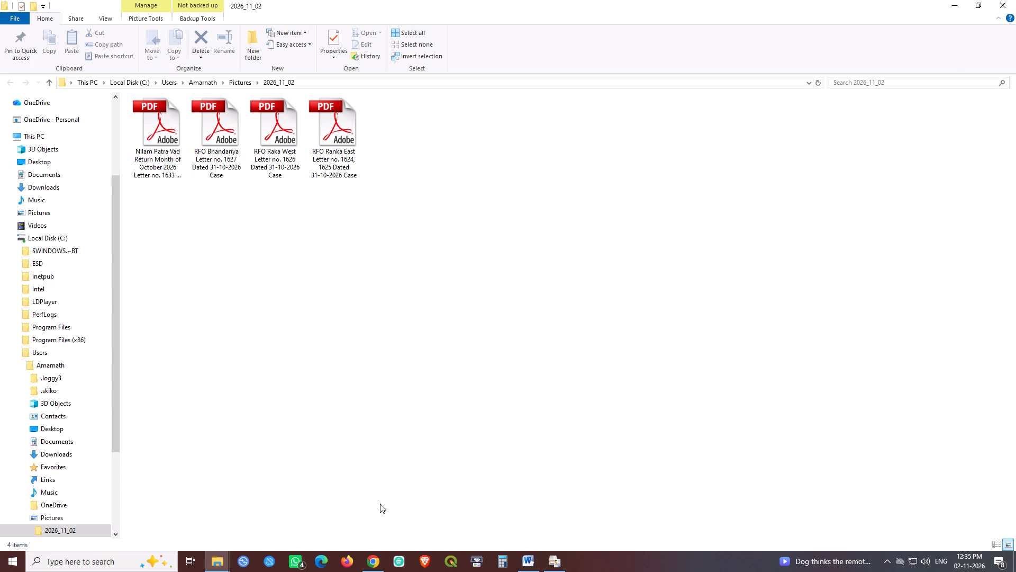
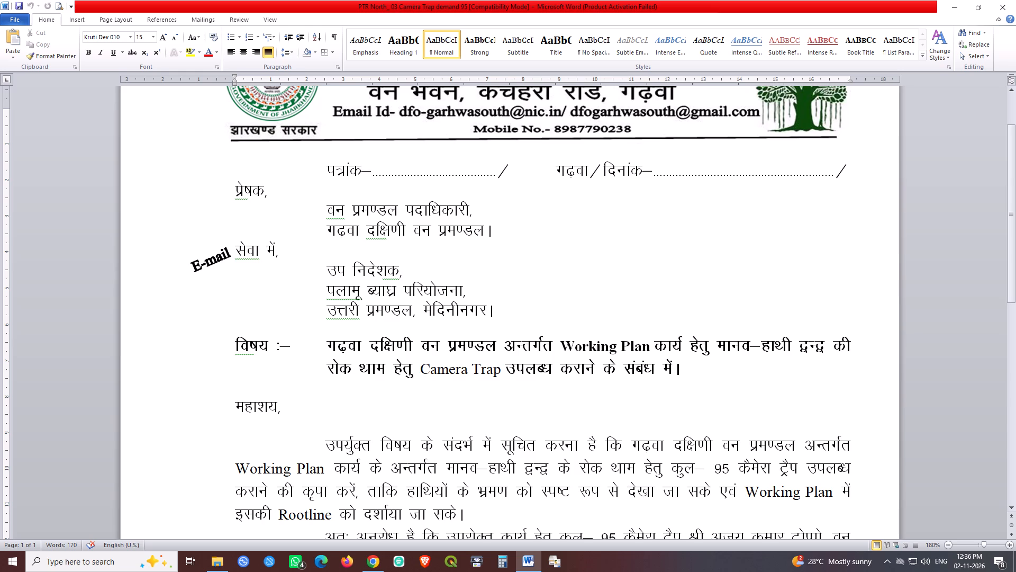
In the Camera Trap demand letter, select the word "कार्य" after "Working Plan" in the subject line.
click(694, 345)
In the letter's subject line, replace कार्य after "Working Plan" with "की तैयारी के क्रम में".
key(Left)
key(Left)
key(shift+Left)
key(shift+Left)
key(shift+Left)
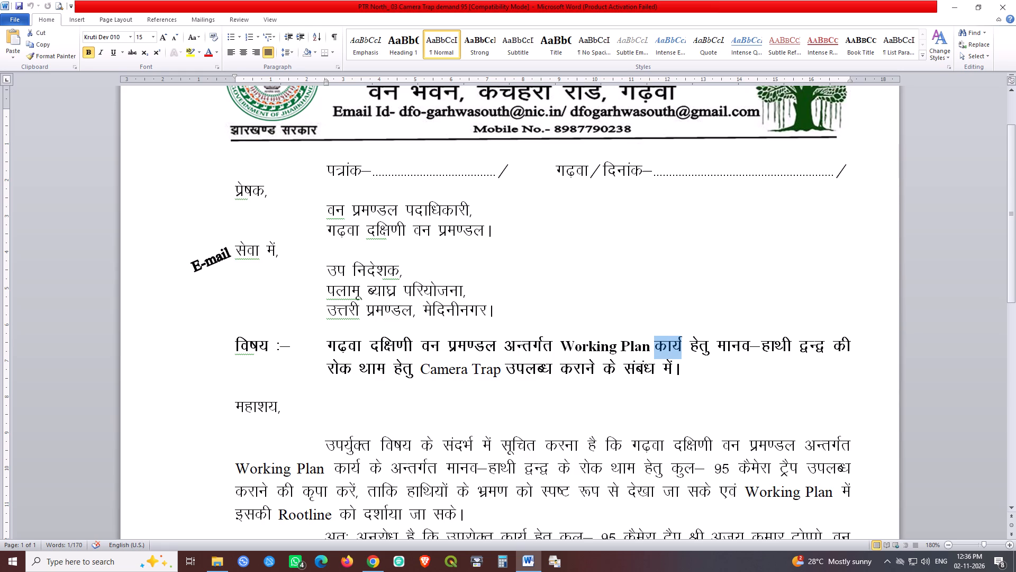
text(dh rS;kjh ds)
key(space)
key(alt+0)
key(alt+2)
key(alt+1)
key(alt+6)
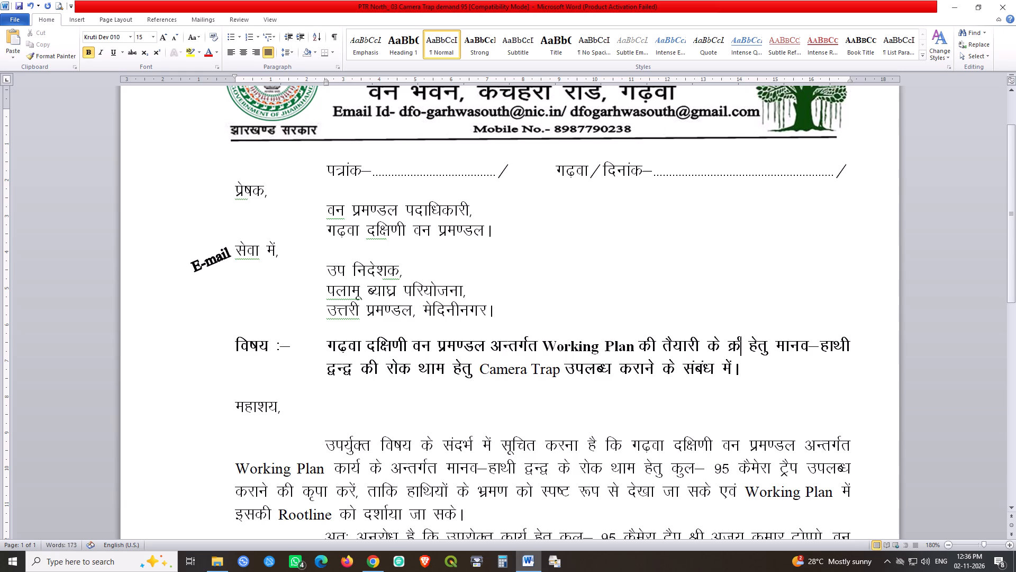
text(e ea)
key(space)
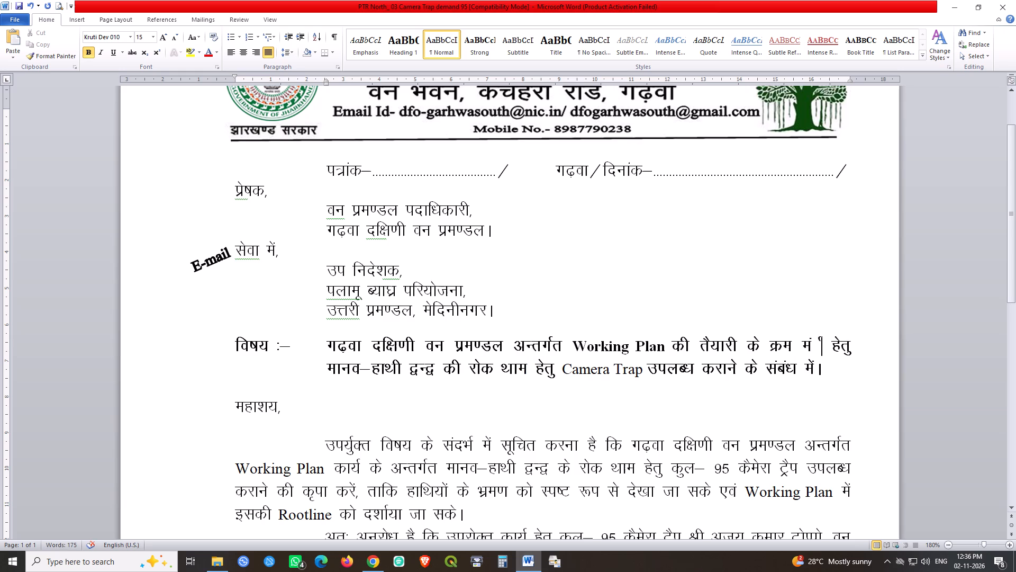
key(Delete)
key(Left)
key(Left)
key(s)
key(Right)
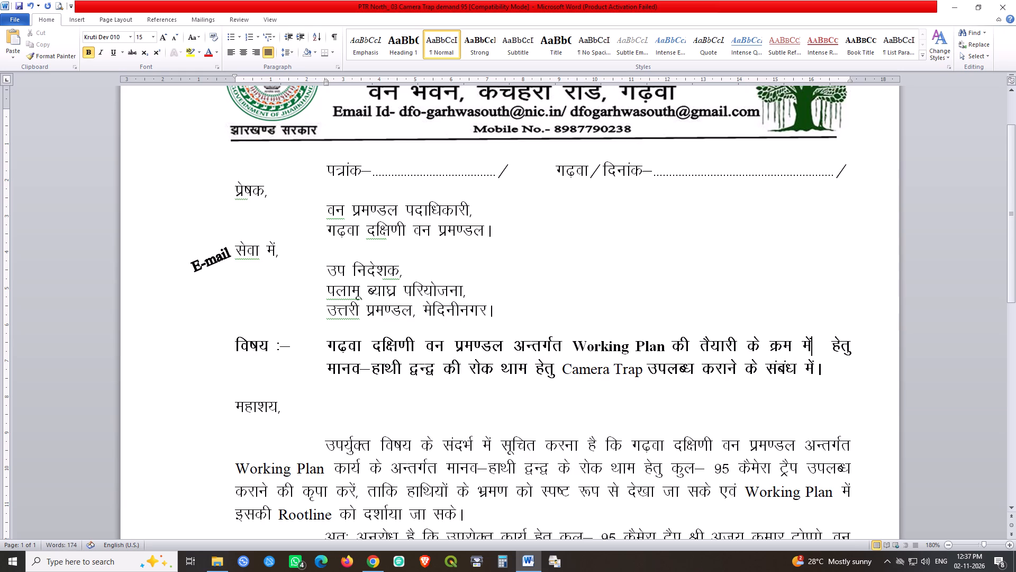
key(Right)
key(Right)
key(Right)
key(Left)
key(Left)
key(BackSpace)
Delete the word हेतु before मानव–हाथी in the subject line.
key(Right)
key(Right)
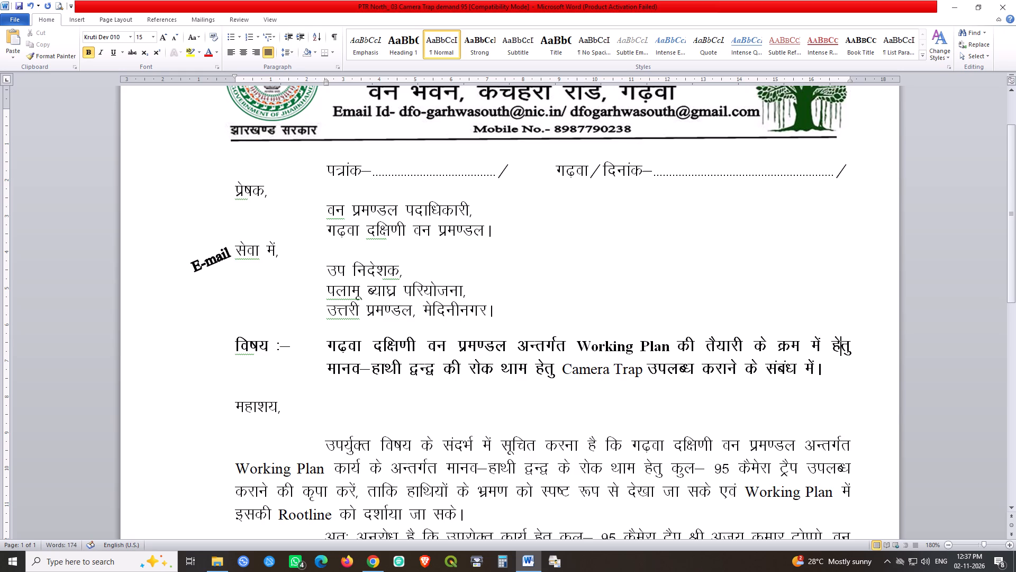
key(Left)
key(ctrl+shift+Right)
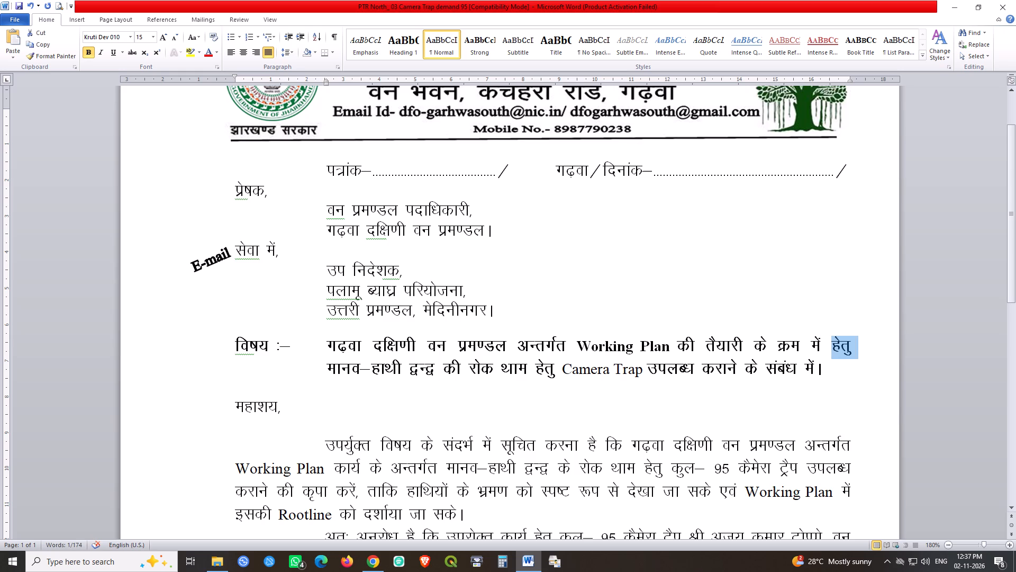
key(Delete)
Join रोक थाम into the single word रोकथाम in the subject line.
key(Right)
key(Right)
key(Right)
key(Right)
key(Right)
key(Right)
key(Right)
key(Right)
key(Right)
key(Right)
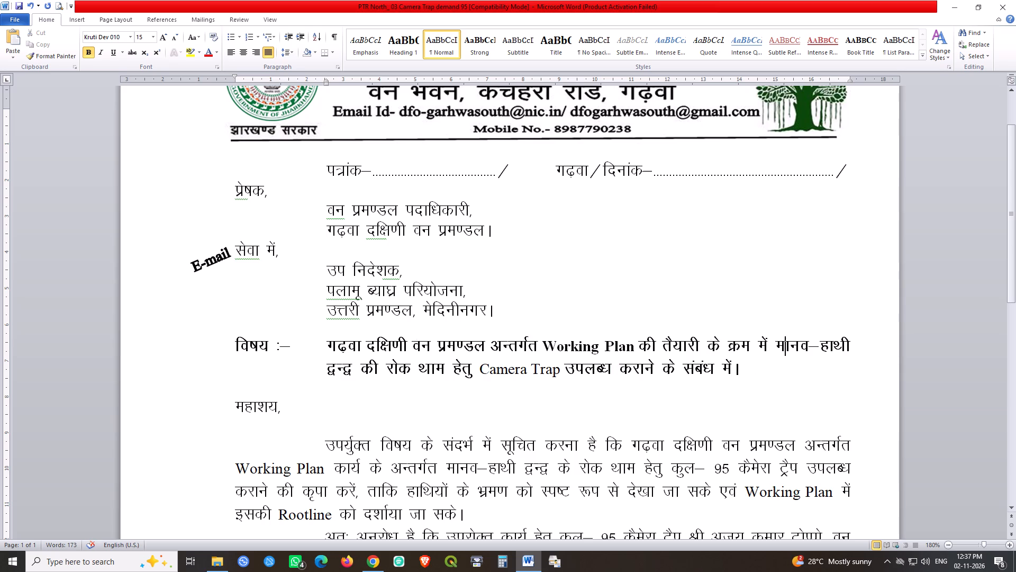
key(Right)
key(Right)
key(Right)
key(Right)
key(Right)
key(Right)
key(Left)
key(Right)
key(Right)
key(Right)
key(Right)
key(Right)
key(Right)
key(Right)
key(Right)
key(BackSpace)
Insert "के लिए विशेष अध्ययन" between रोकथाम and हेतु in the subject line.
key(Right)
key(Right)
key(Right)
key(Right)
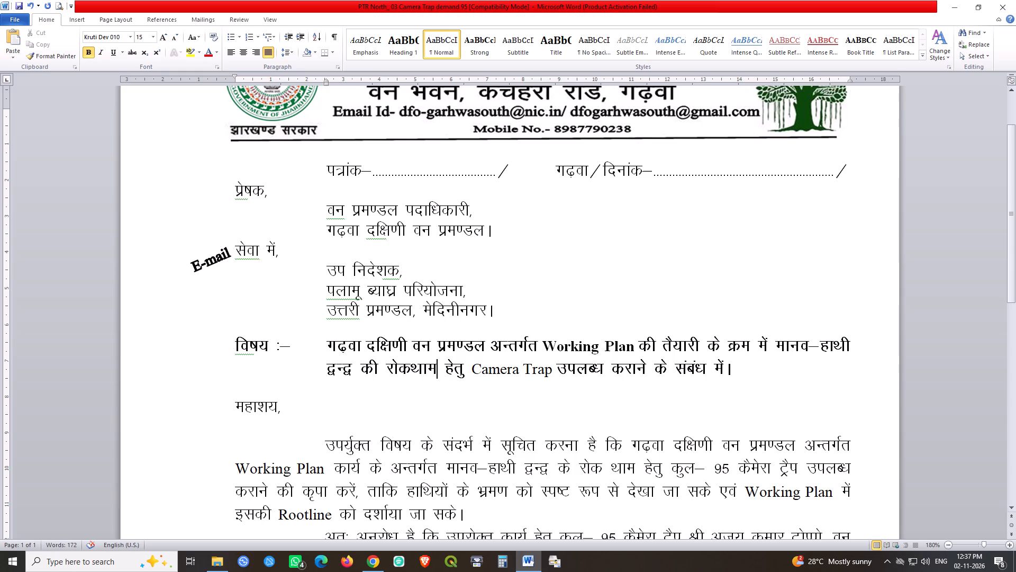
key(Right)
key(Right)
key(Right)
key(Right)
key(Right)
key(Left)
key(Left)
key(Left)
key(Left)
key(Left)
key(space)
text(ds fy,)
key(space)
text(fo"ks'k v/;)
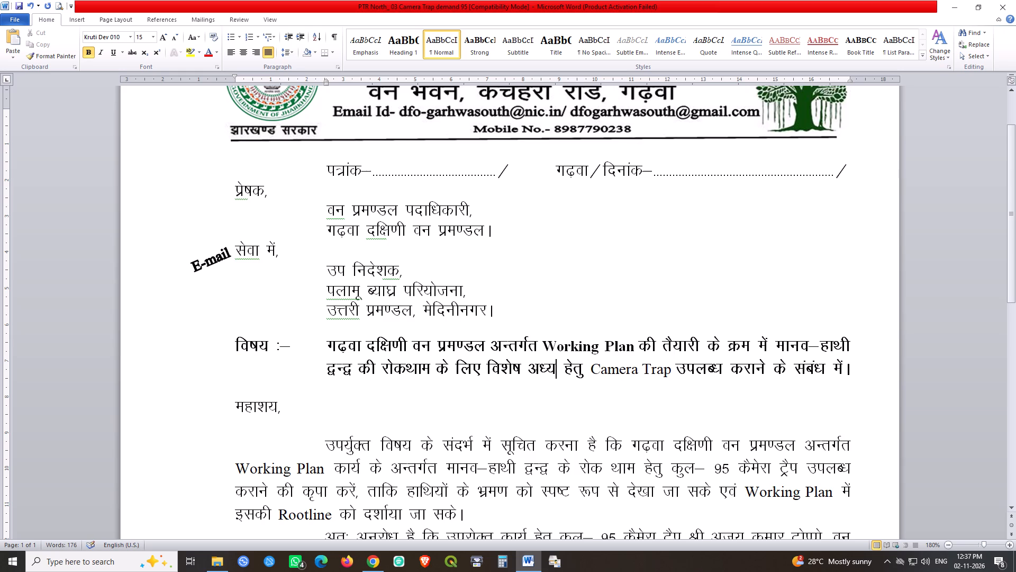
key(u)
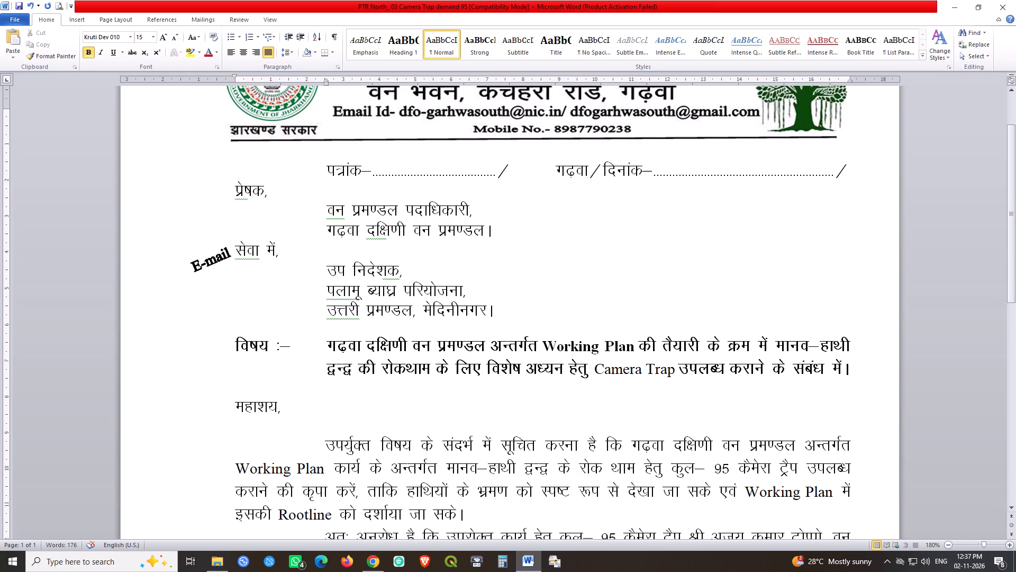
key(BackSpace)
text(;u)
key(space)
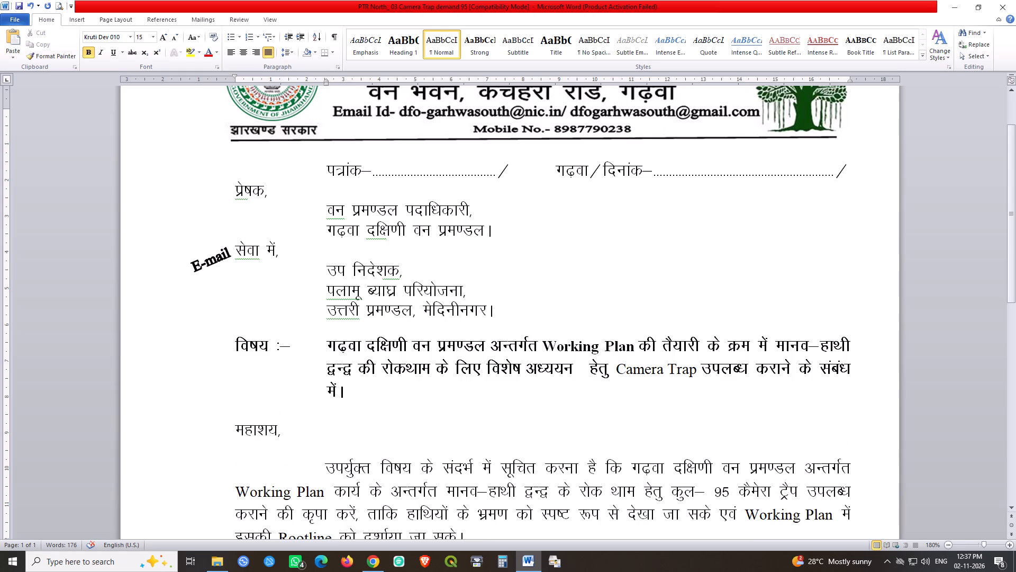
text(gsrq)
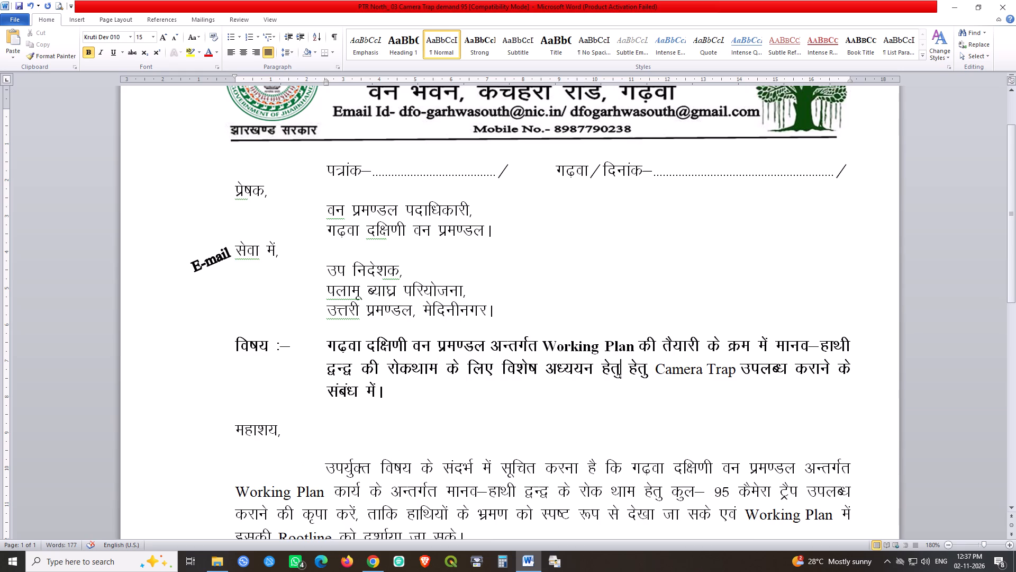
key(BackSpace)
key(BackSpace)
key(BackSpace)
key(BackSpace)
key(BackSpace)
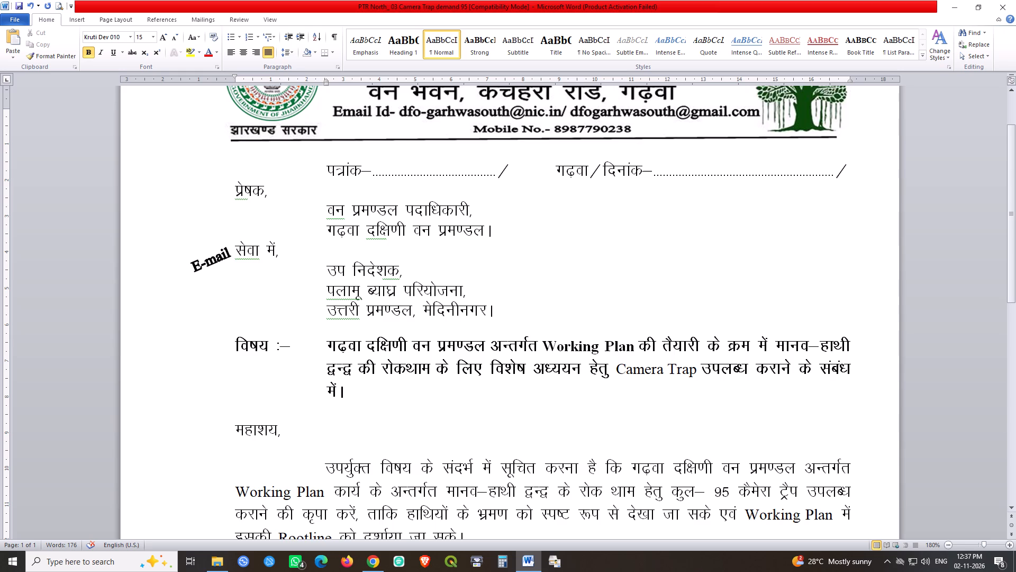
Change "Camera Trap" to the plural "Camera Traps" in the subject line.
key(Right)
key(Right)
key(Right)
key(Right)
key(Right)
key(Right)
key(Right)
key(Right)
key(Right)
key(Right)
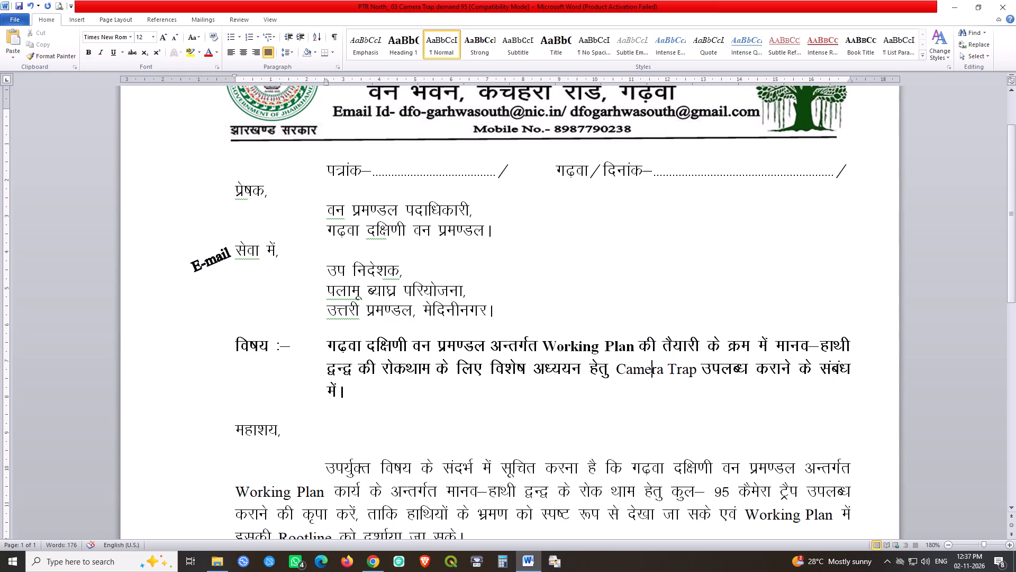
key(Right)
key(Right)
key(Right)
key(Right)
key(Right)
key(Right)
key(Right)
key(s)
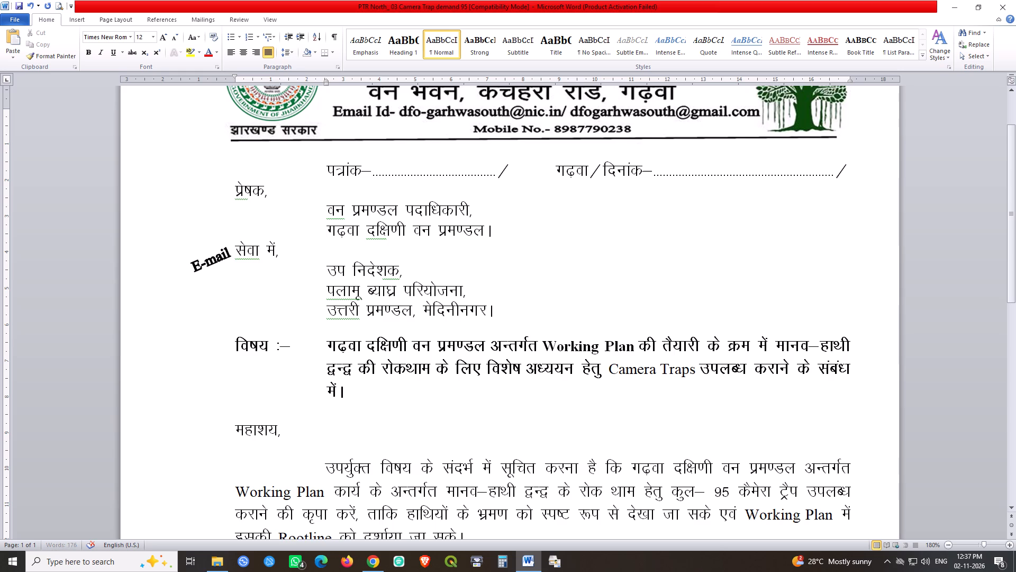
Save the Camera Trap demand letter with the revised subject line.
key(ctrl+s)
key(ctrl+s)
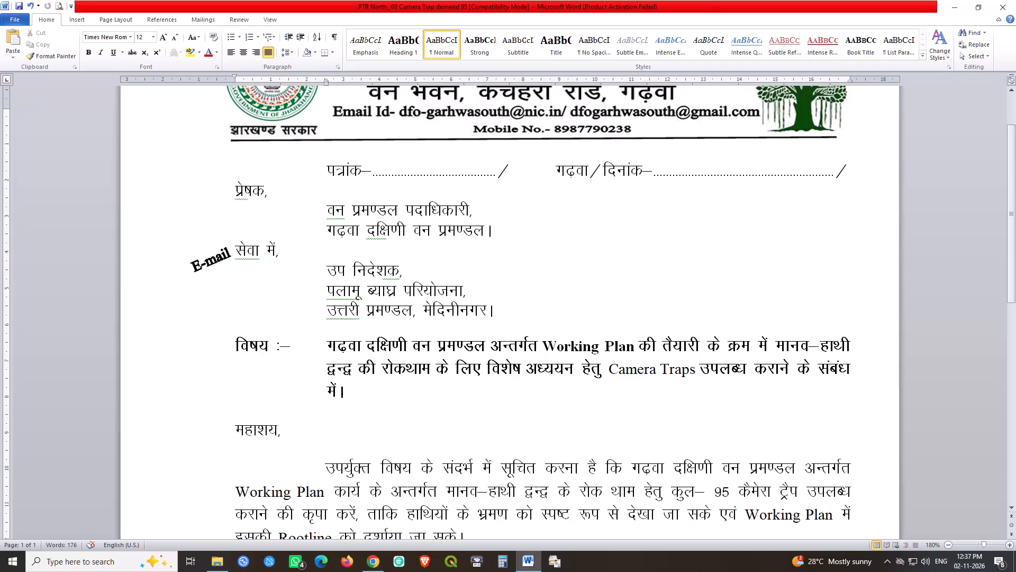
key(ctrl+s)
key(ctrl+s)
key(ctrl+s)
In the first body paragraph, replace कार्य after "Working Plan" with "की तैयारी".
scroll(377, 320, down, 5)
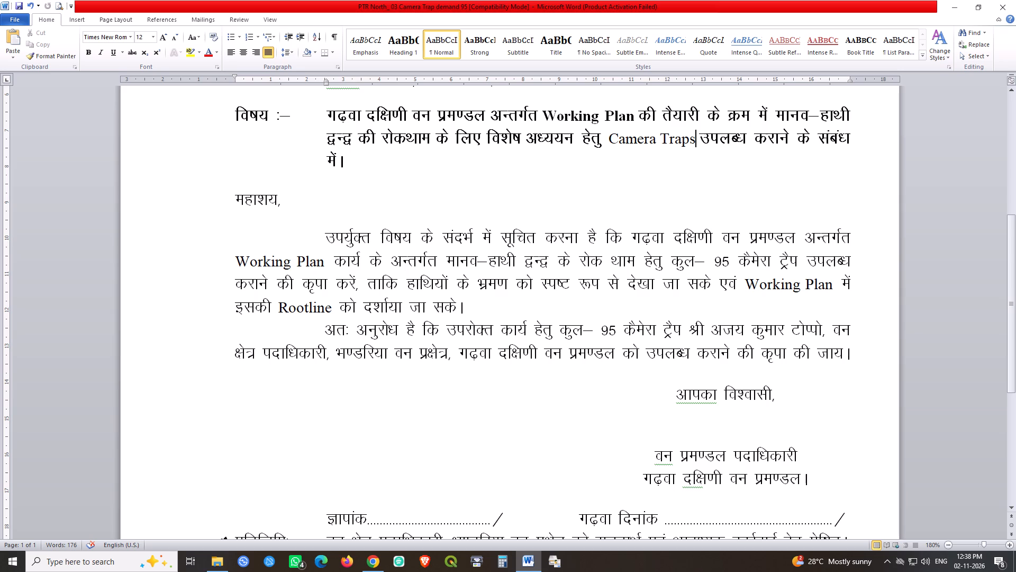
drag(335, 265, 361, 268)
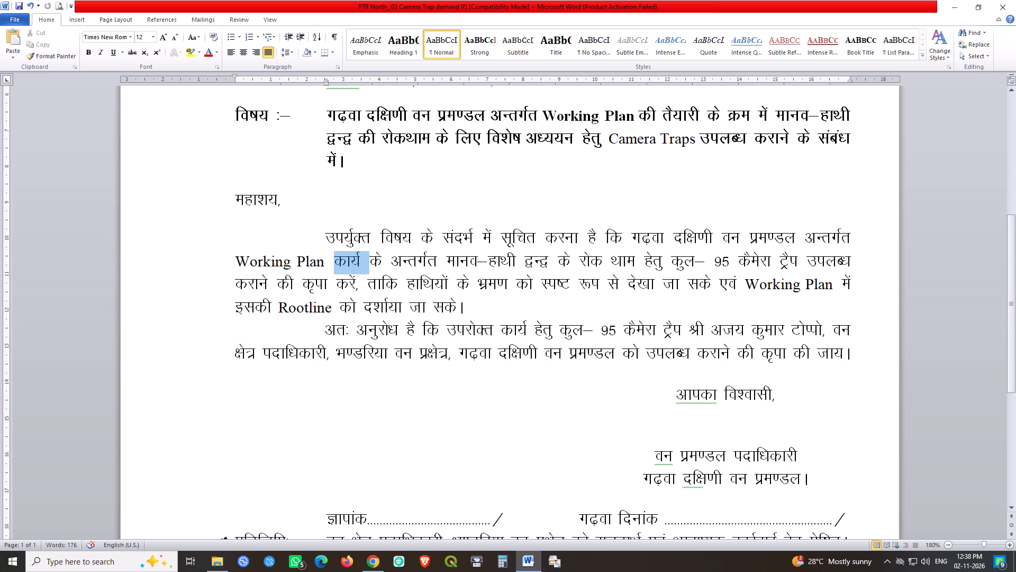
drag(361, 268, 363, 268)
text(dh rS;kjh)
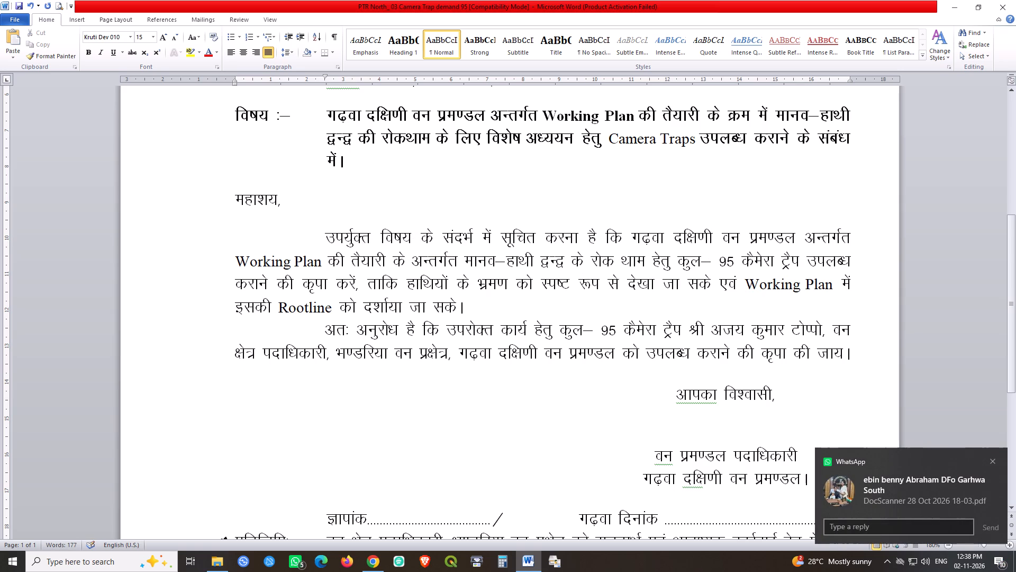
key(space)
text(v)
key(BackSpace)
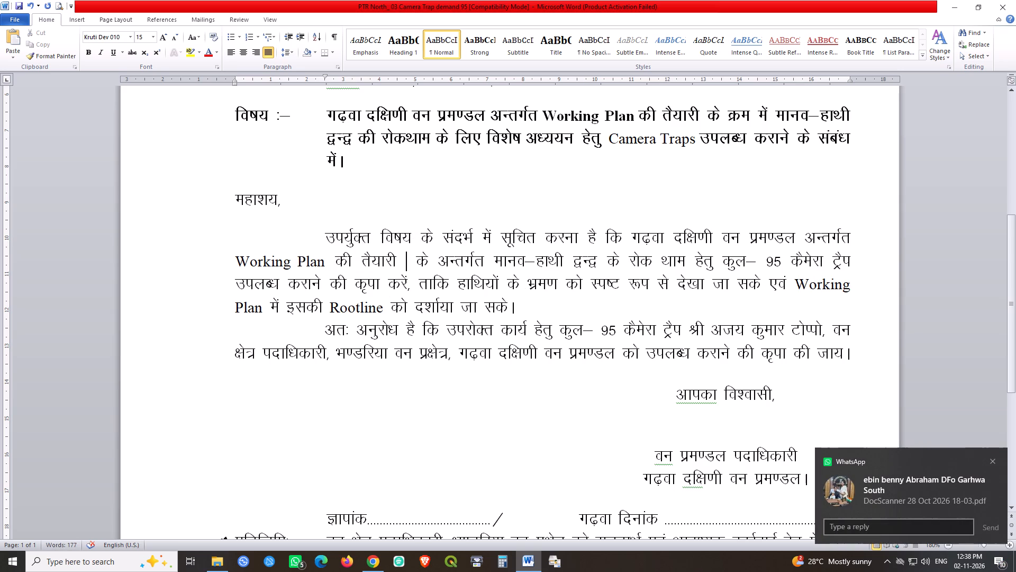
key(BackSpace)
Join रोक थाम into the single word रोकथाम in the first body paragraph.
key(Right)
key(Right)
key(Right)
key(Right)
key(Right)
key(Right)
key(Right)
key(Right)
key(Right)
key(Right)
key(Right)
key(Right)
key(Right)
key(Right)
key(Right)
key(Right)
key(Right)
key(Right)
key(Right)
key(Right)
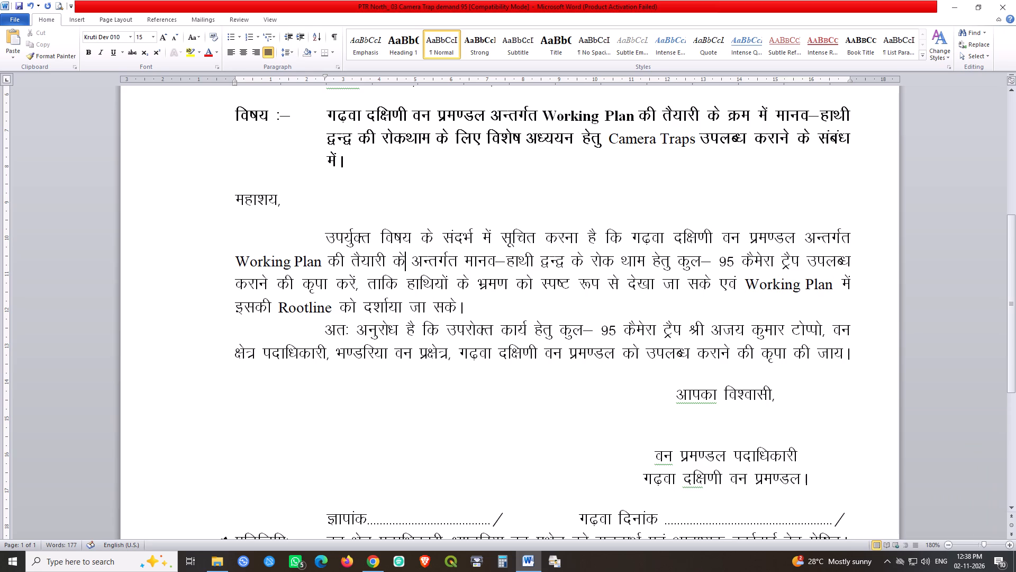
key(Right)
key(Right)
key(Right)
key(Right)
key(Right)
key(Right)
key(Right)
key(Right)
key(Delete)
key(Right)
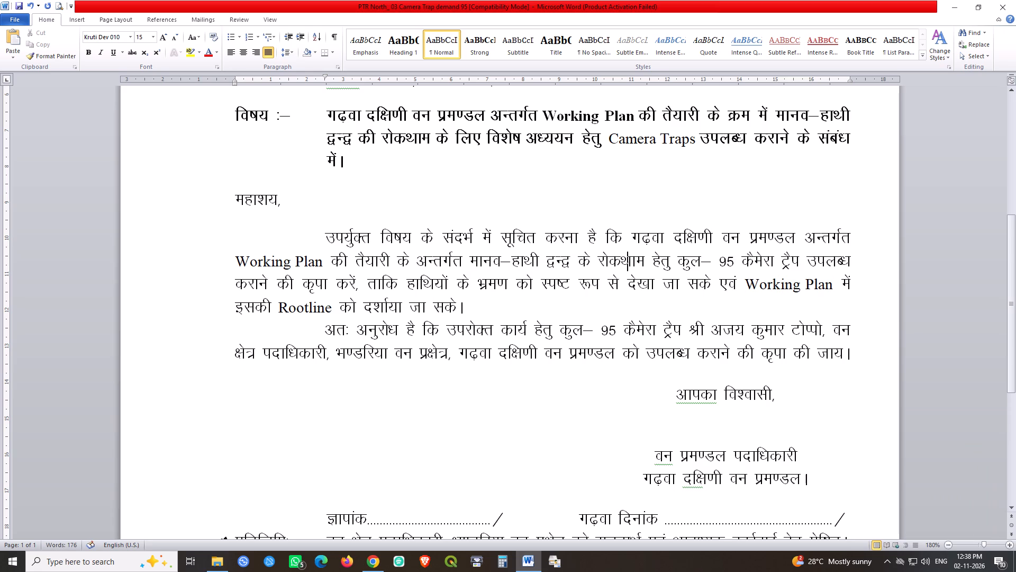
key(Right)
key(Right)
key(Right)
key(Right)
Save the letter with the body paragraph corrections.
key(ctrl+s)
key(ctrl+s)
key(ctrl+s)
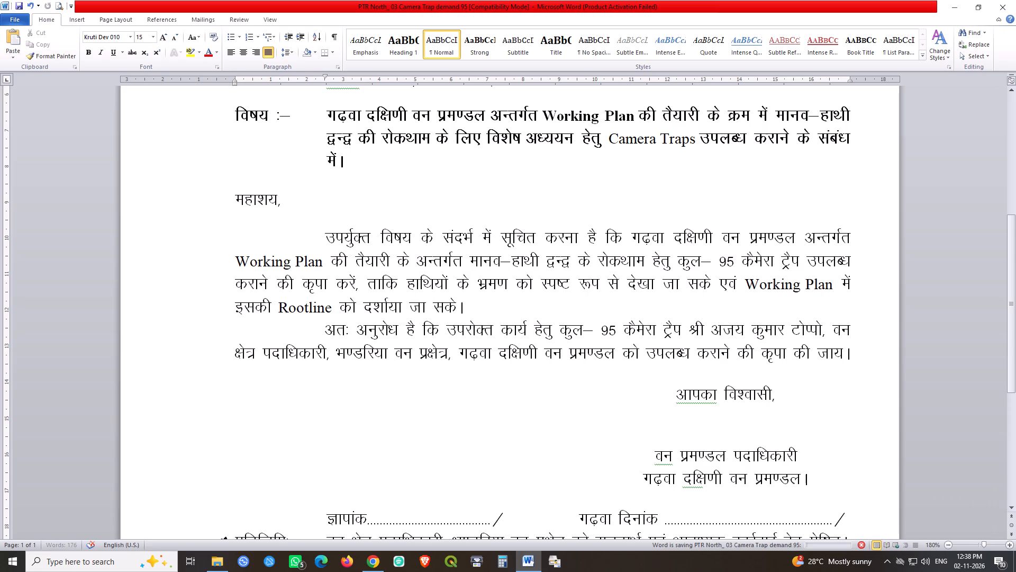
Save the Camera Trap demand letter again.
key(ctrl+s)
key(ctrl+s)
key(ctrl+s)
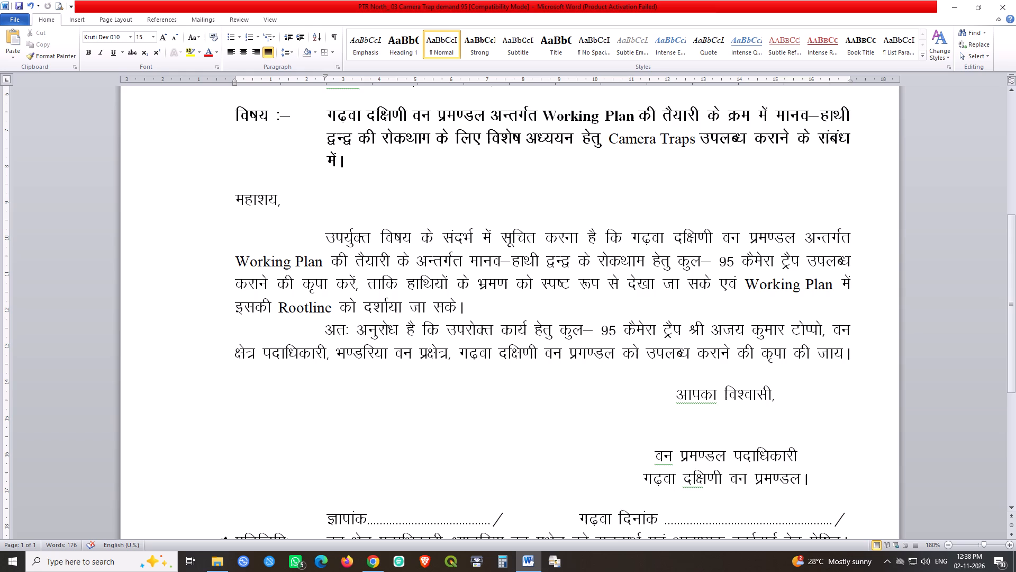
In the first body paragraph, insert "के लिए प्रमण्डल के विभिन्न जंगलों में" after रोकथाम.
text(ds fy,)
key(space)
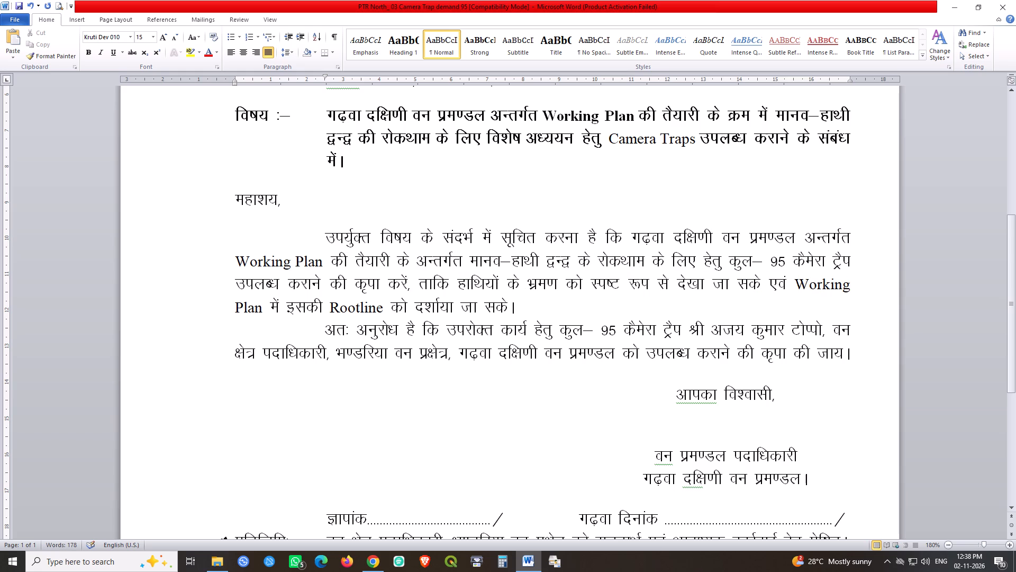
text(ize.My)
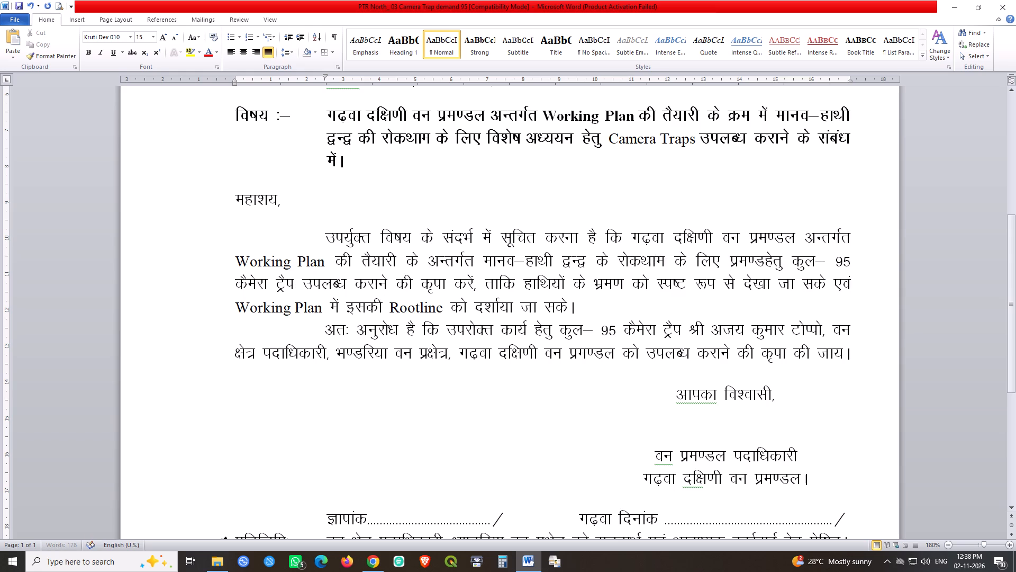
key(space)
text(ds fofHkUu)
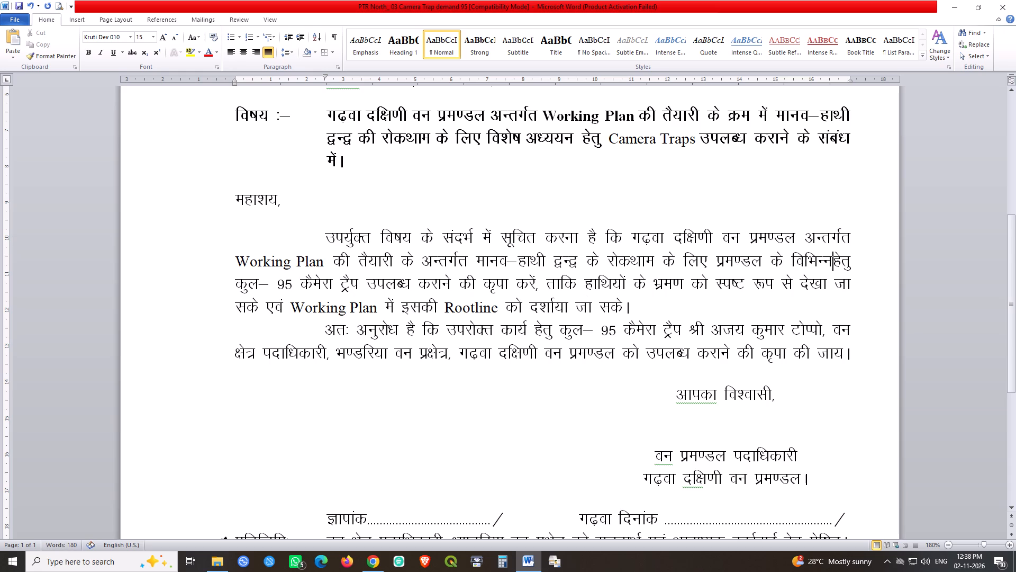
key(space)
text(tax)
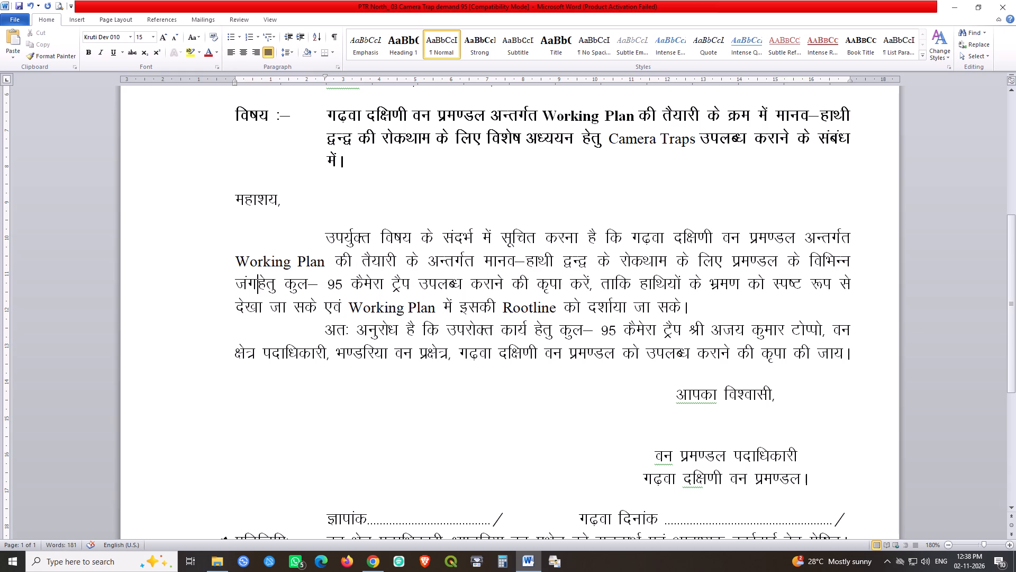
text(yksa esa)
key(space)
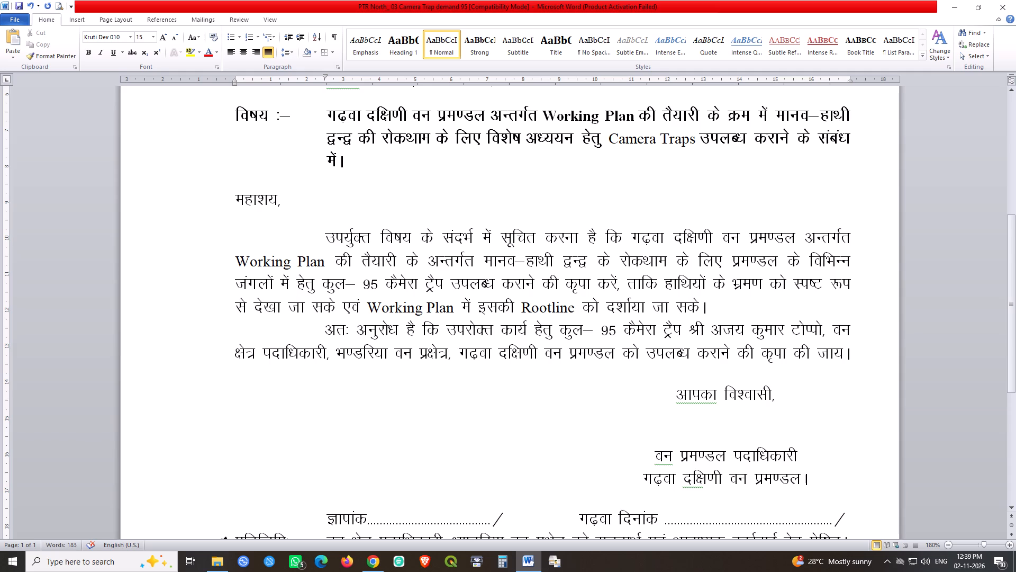
Continue the inserted sentence after "जंगलों में" with "हाथियों के अवागमन का".
text(gkfFk';ks)
key(BackSpace)
key(BackSpace)
key(BackSpace)
text(ksa ds vokxeu dk)
key(space)
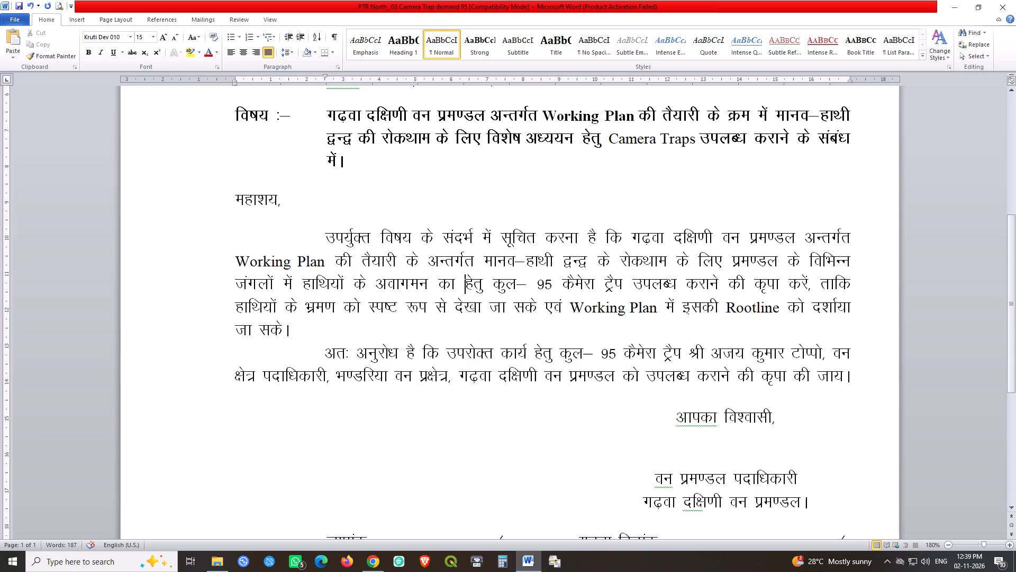
Continue the sentence after "अवागमन का" with "विशेष अध्ययन किया जा रहा है".
text(fof"k')
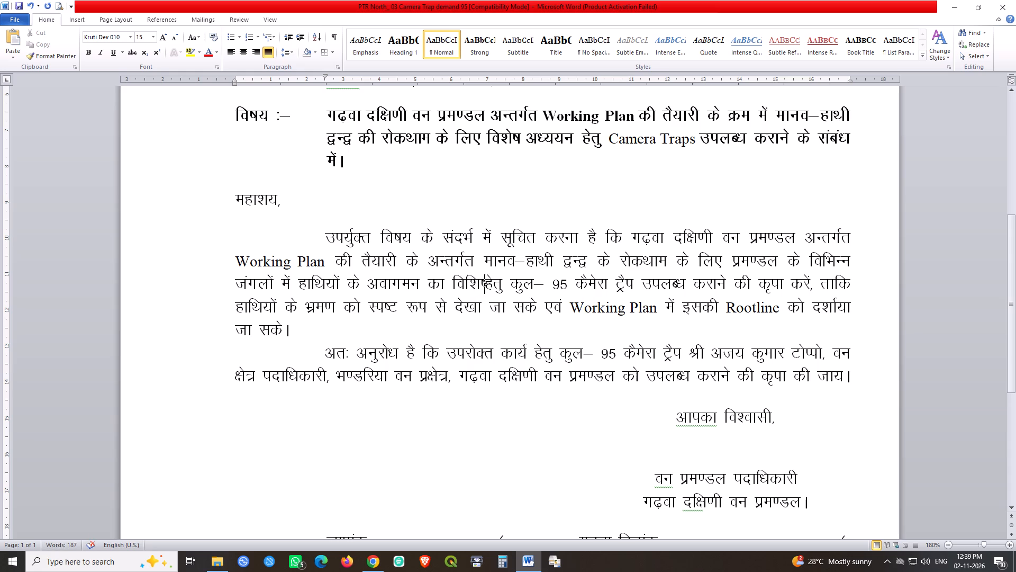
key(shift+v)
key(BackSpace)
key(BackSpace)
key(BackSpace)
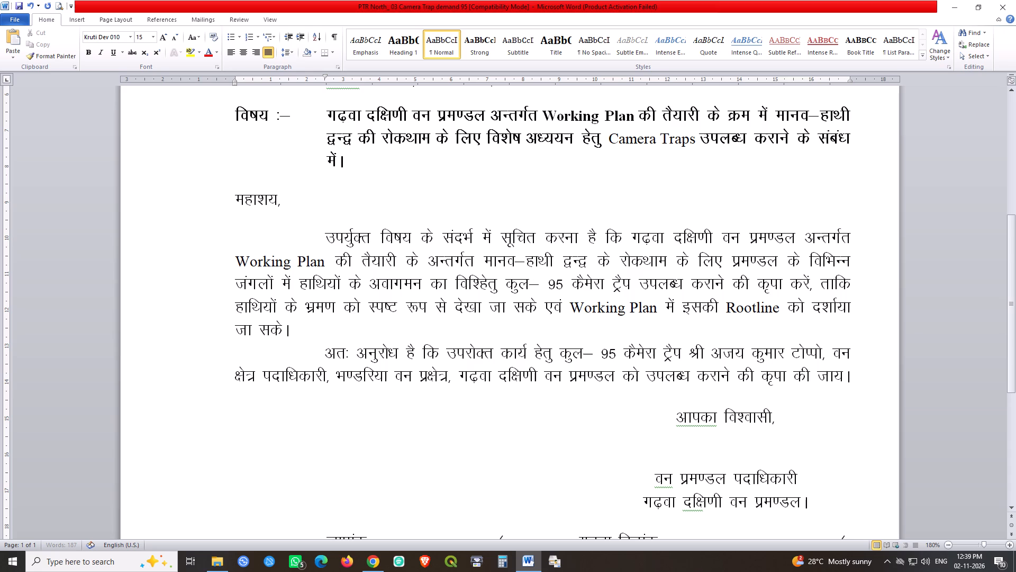
key(BackSpace)
key(BackSpace)
key(BackSpace)
text(o"ks'k v/;;u)
key(space)
text(fd;k tk)
key(space)
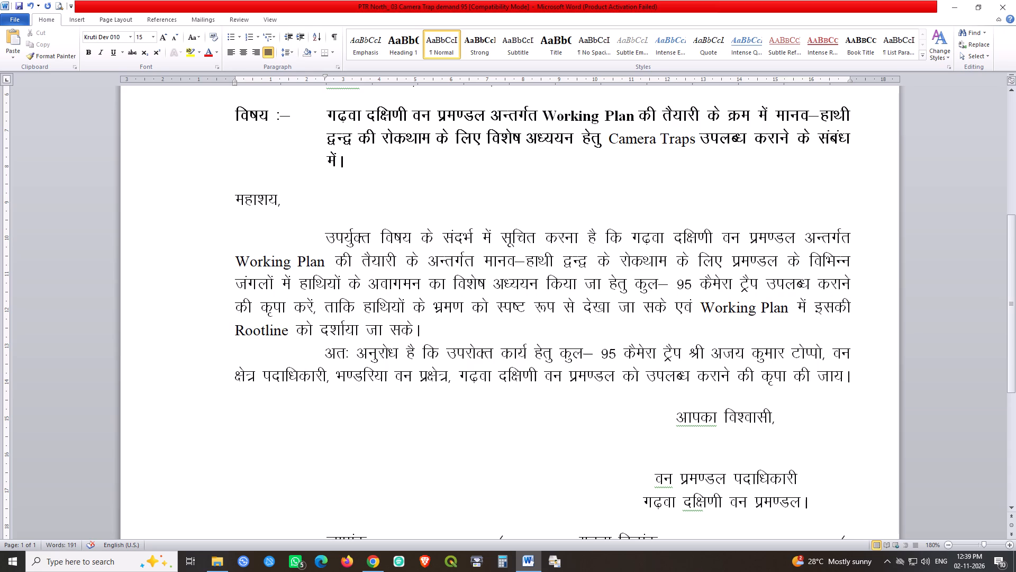
text(jgk gS)
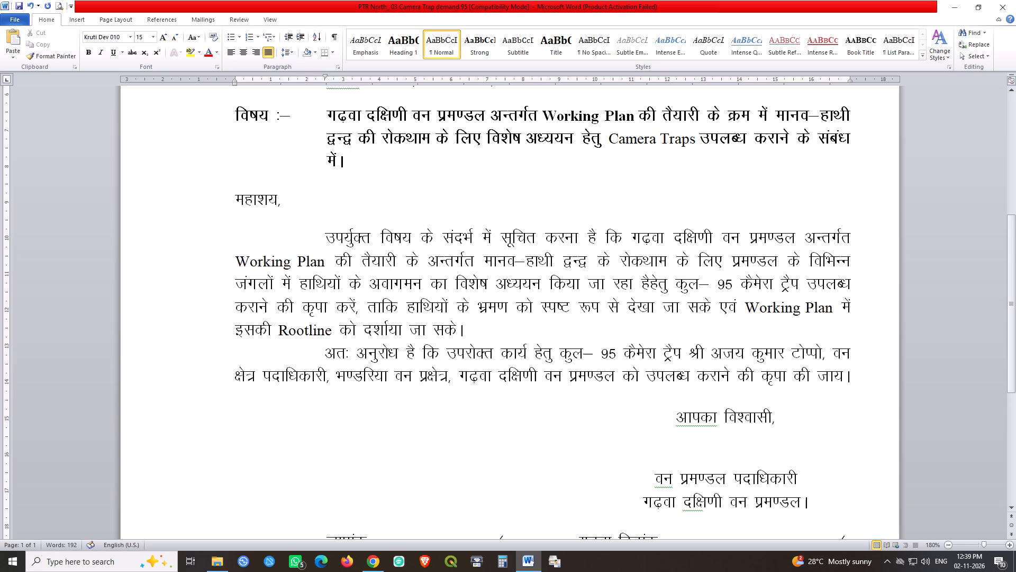
End that sentence with a danda and begin a new one: "उक्त कार्य हेतु वैसे क्षेत्रों का 2 महीने के अवधि के लिए".
text(A mDr dk;Z gsrq)
key(space)
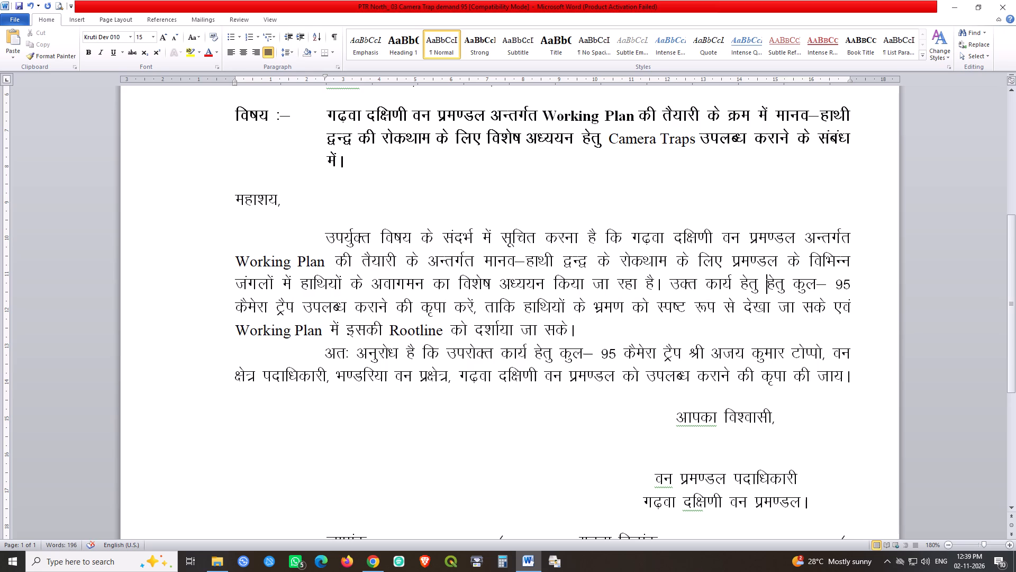
text(oSls {ks=ksa dk)
key(space)
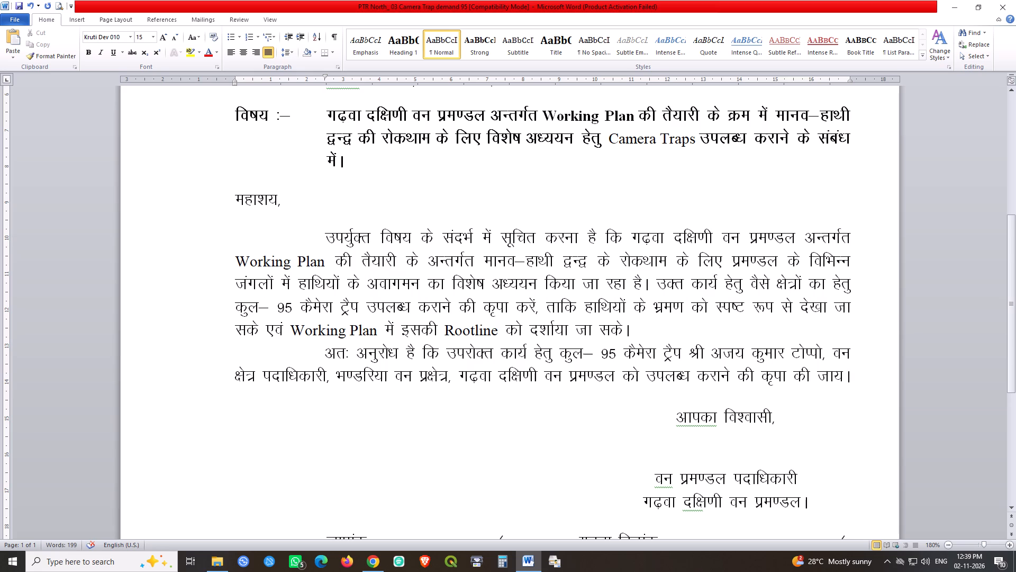
text(23)
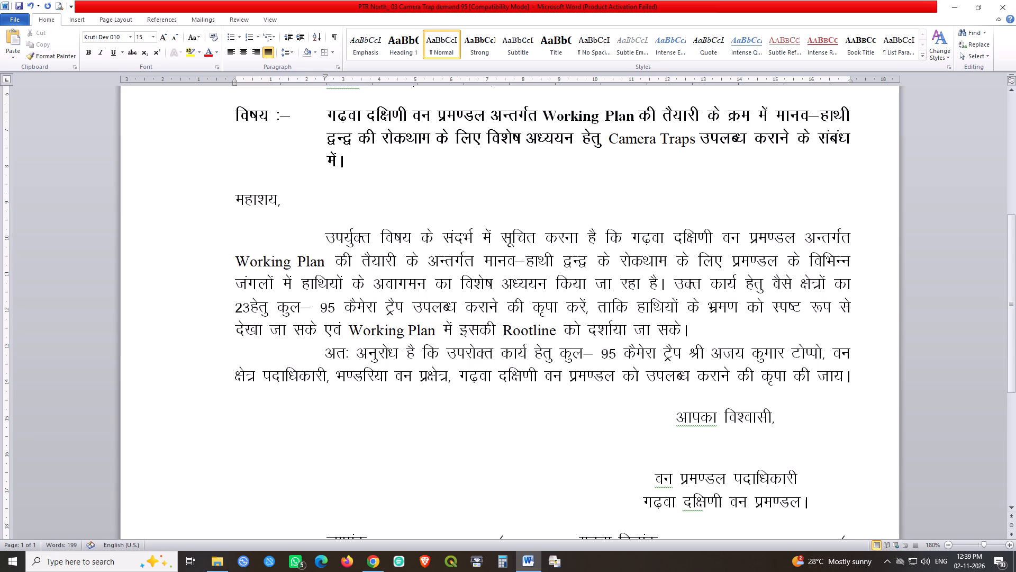
key(BackSpace)
key(space)
text(eghusa)
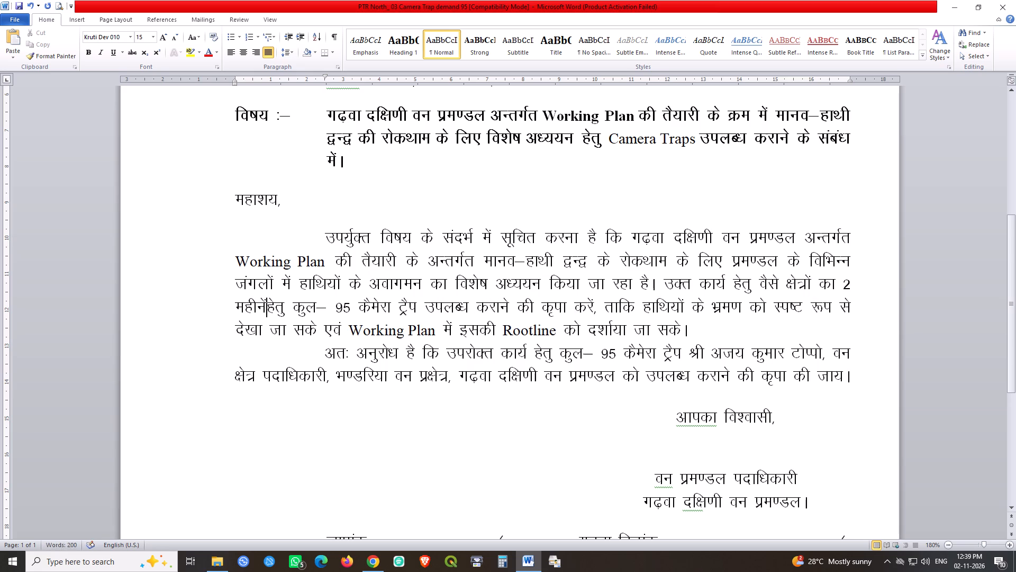
key(BackSpace)
key(space)
text(ds vof/k ds fy,)
key(space)
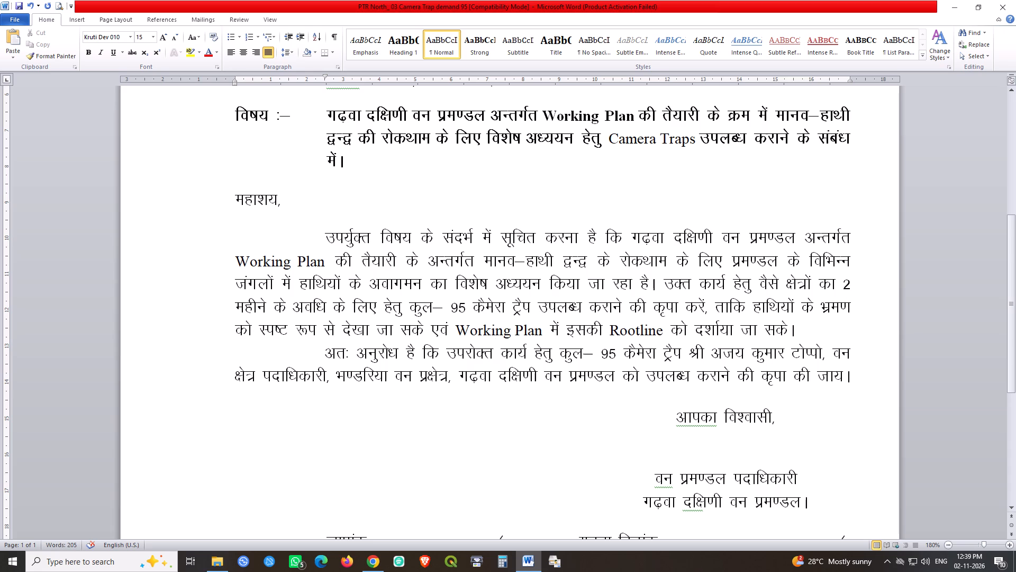
Add the English phrase "Camera Trap based study" in the default Times New Roman font after "अवधि के लिए".
key(ctrl+shift+Right)
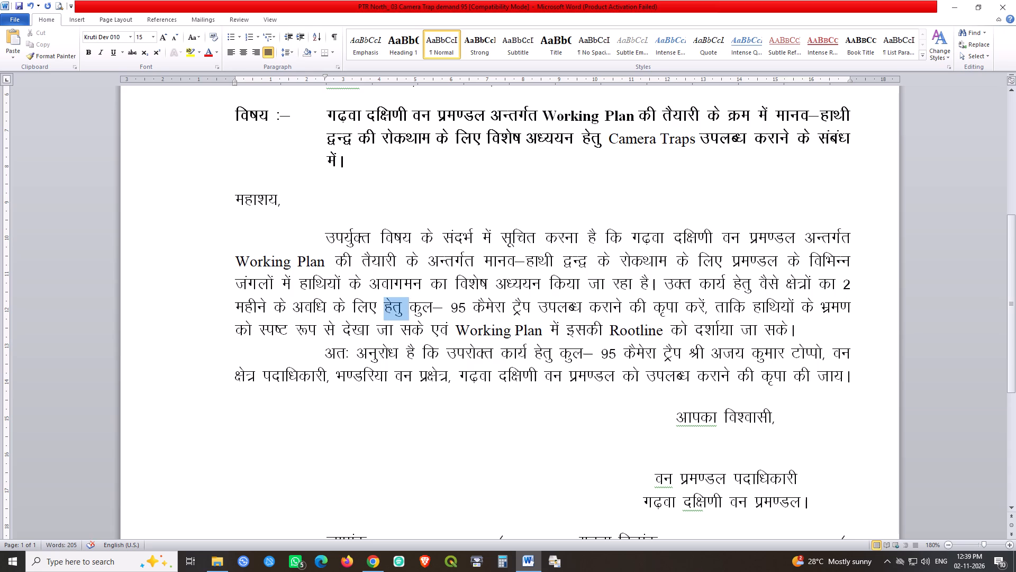
key(ctrl+shift+Right)
key(ctrl+shift+Right)
key(ctrl+shift+Right)
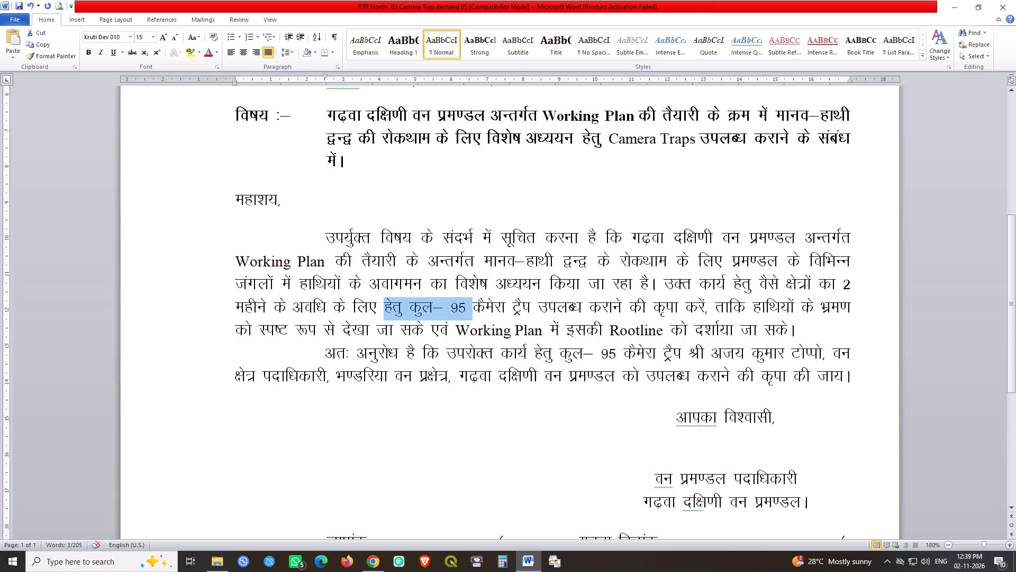
key(Left)
key(ctrl+space)
text(Camera Traps)
key(Right)
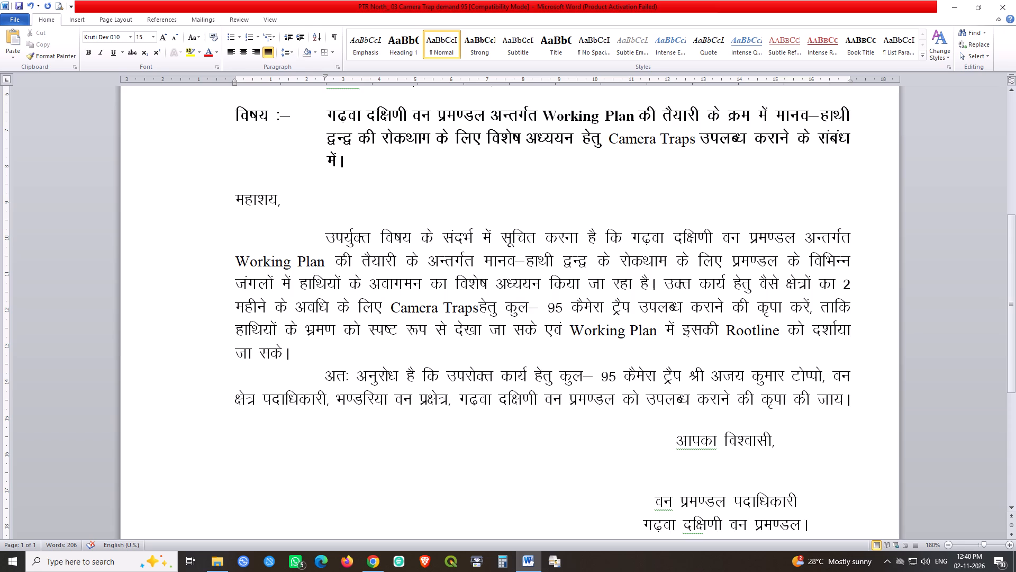
key(Left)
key(space)
key(Left)
key(BackSpace)
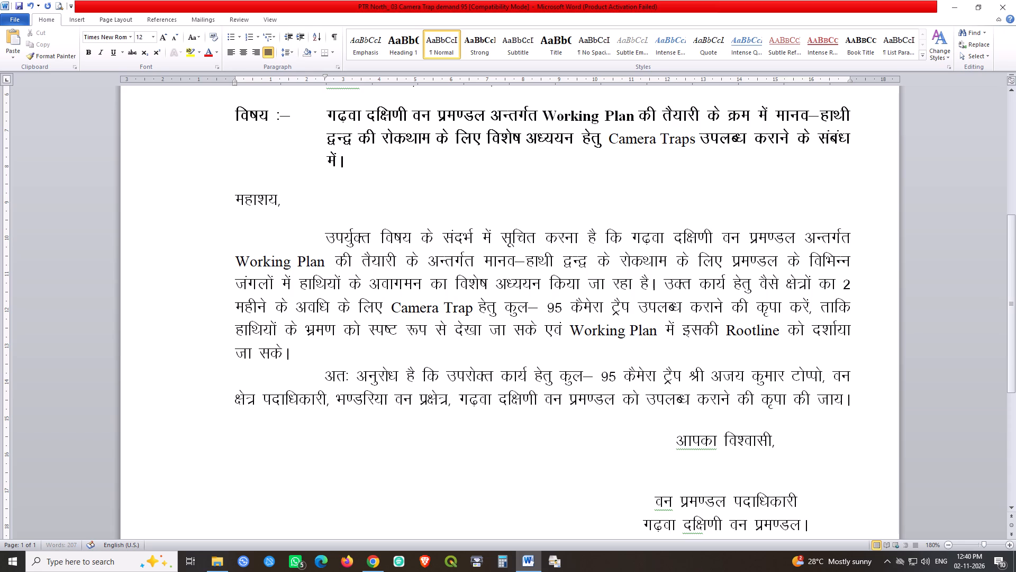
key(space)
text(based study)
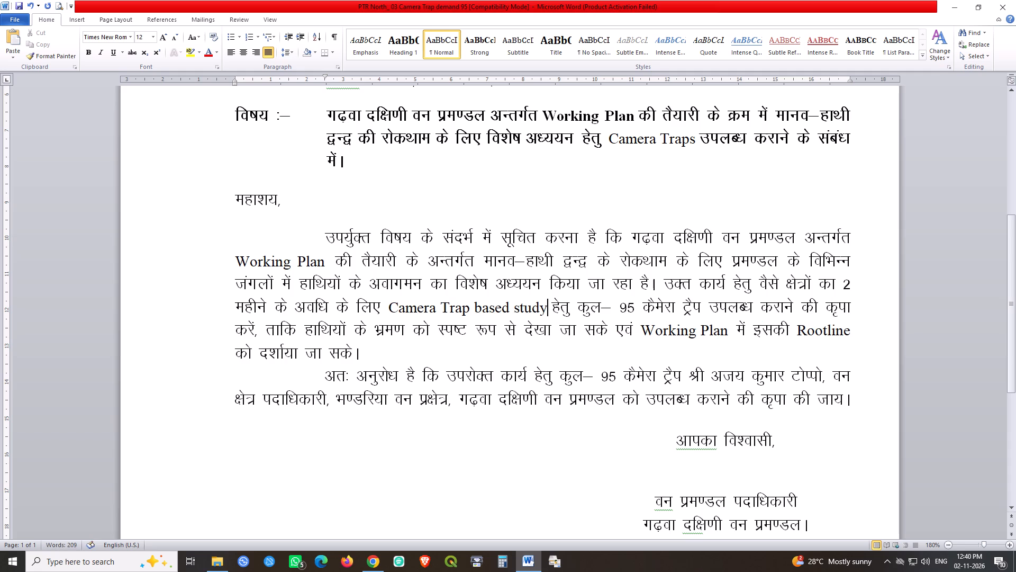
Replace हेतु after "Camera Trap based study" with "कराने की आवश्यकता है।" in Kruti Dev.
key(Right)
text(djkui)
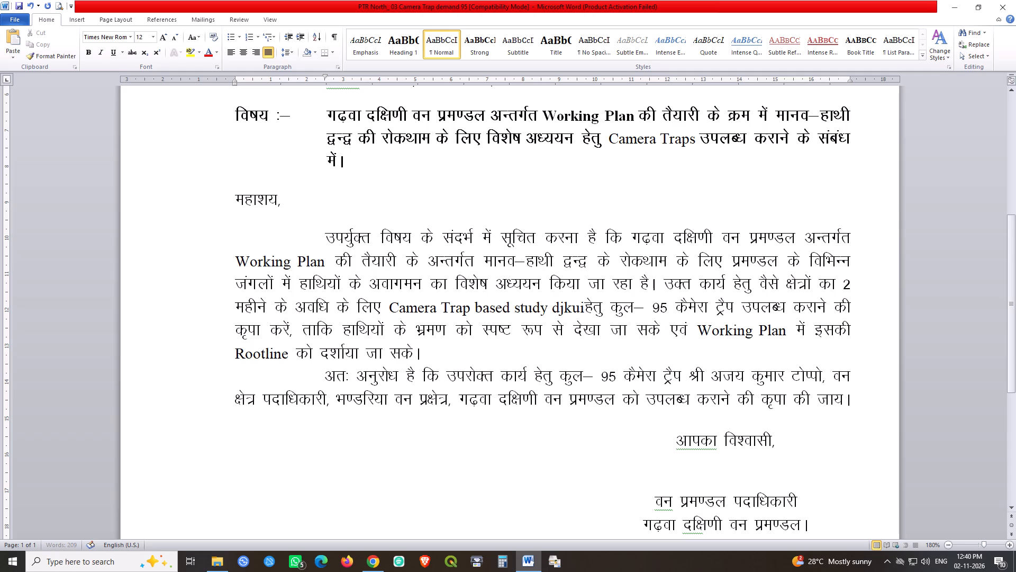
key(BackSpace)
key(BackSpace)
key(BackSpace)
key(BackSpace)
key(BackSpace)
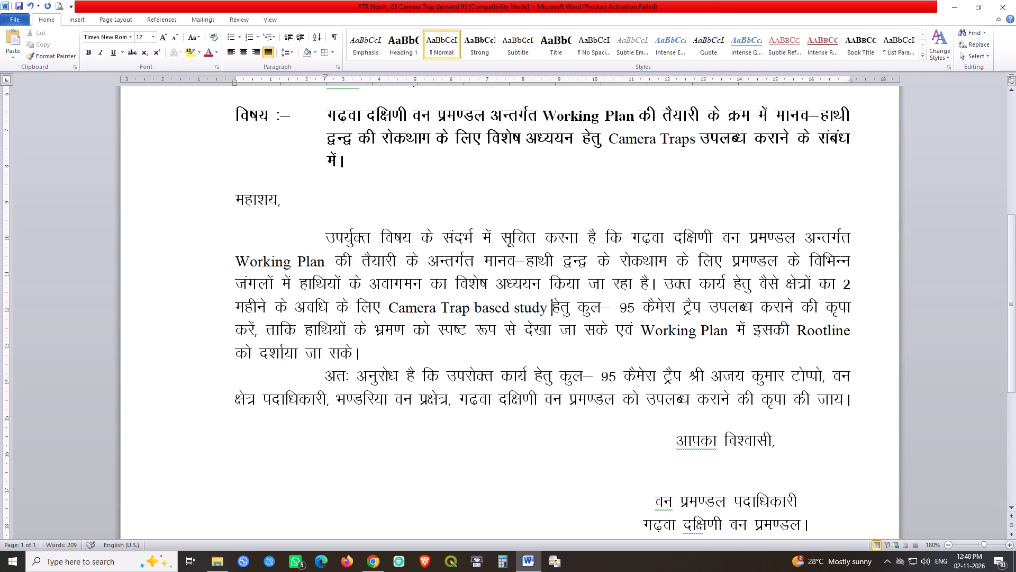
key(ctrl+shift+Right)
text(djkus dh vko";drk)
key(space)
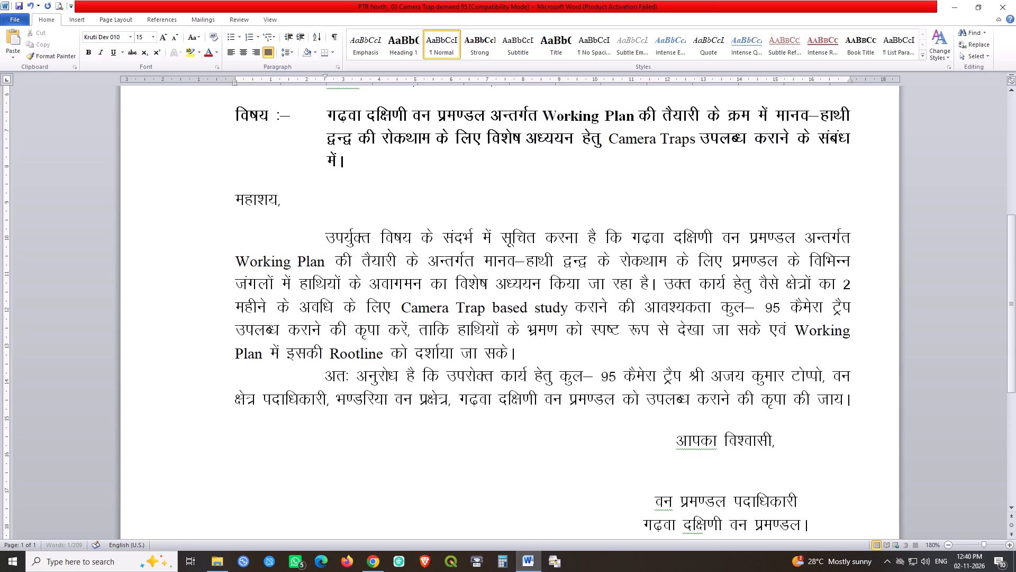
key(g)
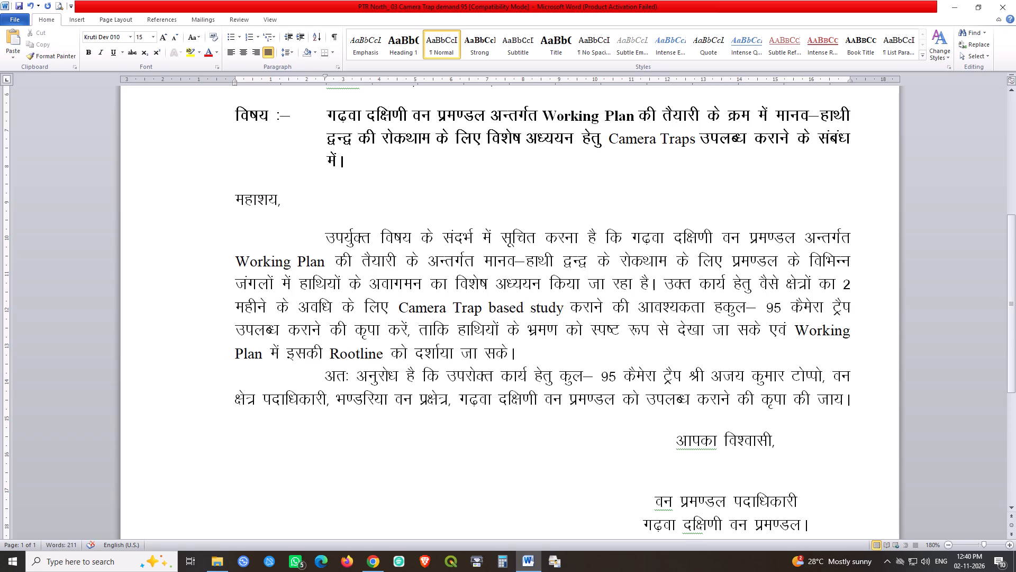
text(SA)
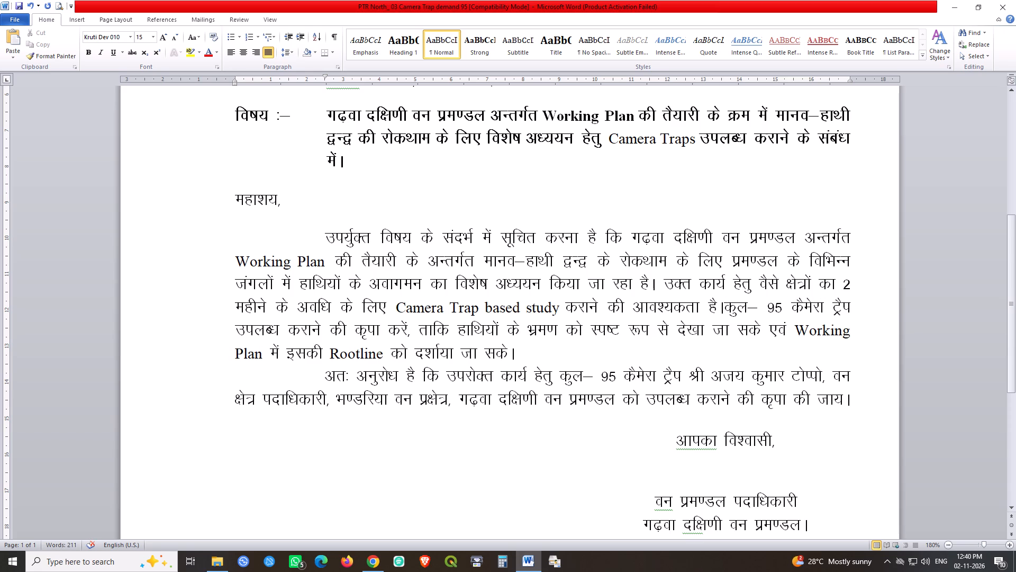
key(space)
Delete the rest of the first body paragraph, from "कुल– 95 कैमेरा ट्रैप" through "दर्शाया जा सके।".
key(shift+Down)
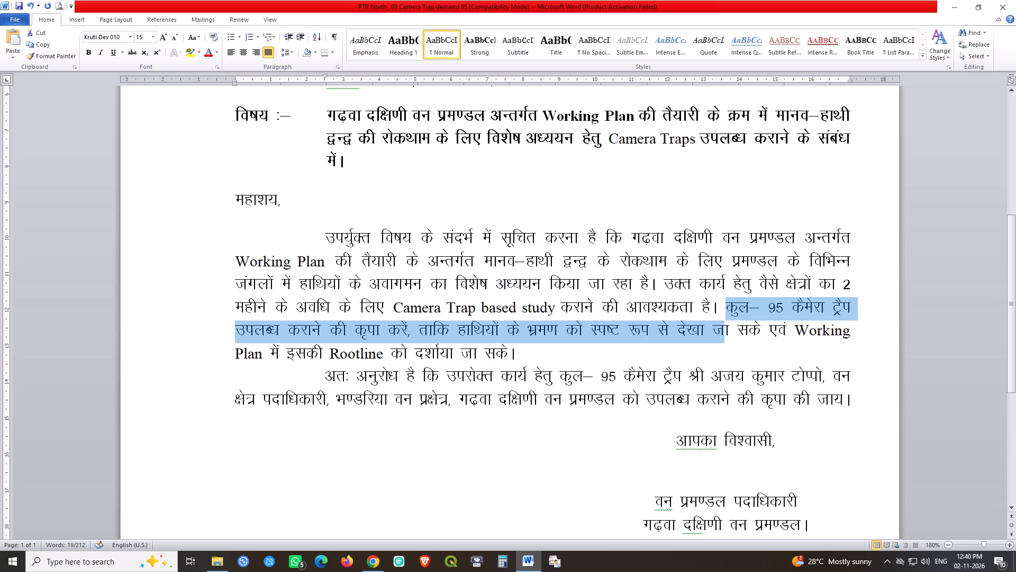
key(shift+Down)
key(shift+Left)
key(shift+Left)
key(shift+Left)
key(shift+Left)
key(shift+Left)
key(shift+Left)
key(shift+Left)
key(shift+Left)
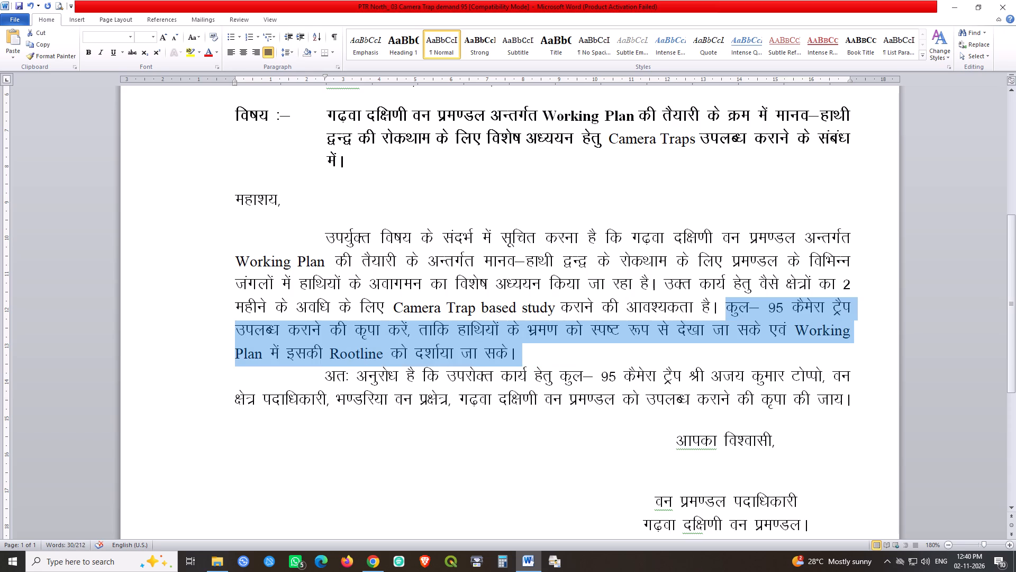
key(shift+Left)
key(Delete)
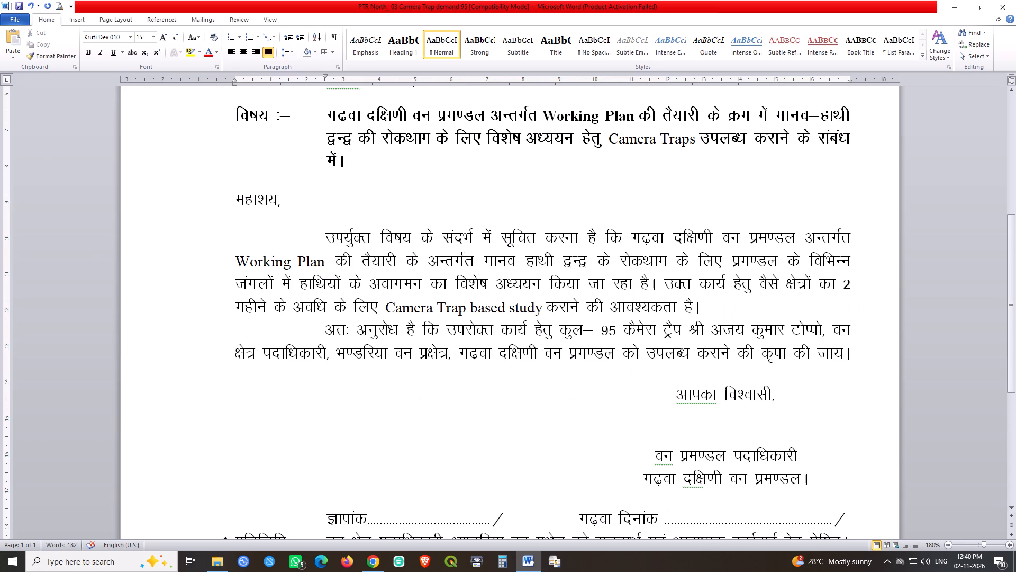
Save the letter with the rewritten first body paragraph.
key(ctrl+s)
key(ctrl+s)
key(ctrl+s)
key(ctrl+s)
key(ctrl+s)
key(ctrl+s)
key(ctrl+s)
key(ctrl+s)
key(ctrl+s)
In the second body paragraph, replace "कैमेरा ट्रैप" after 95 with "Camera Traps" in the default Times New Roman font.
drag(627, 328, 626, 329)
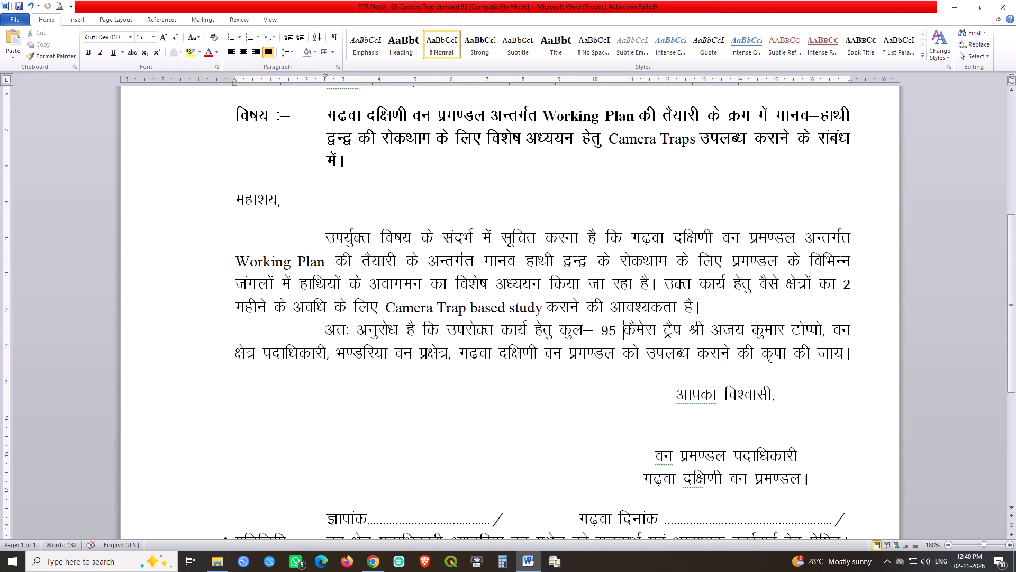
drag(626, 329, 684, 330)
key(ctrl+space)
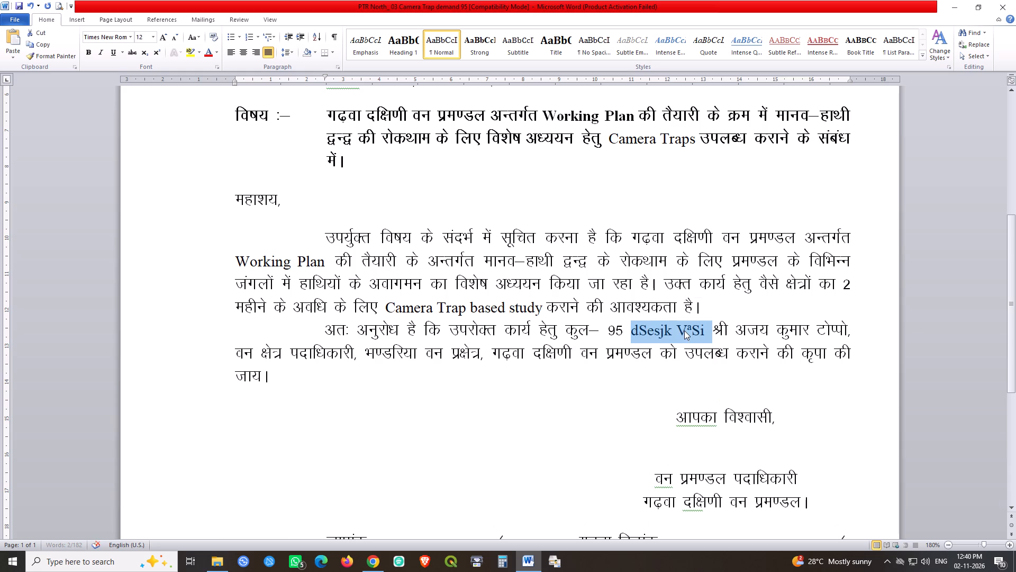
text(Camera Traps)
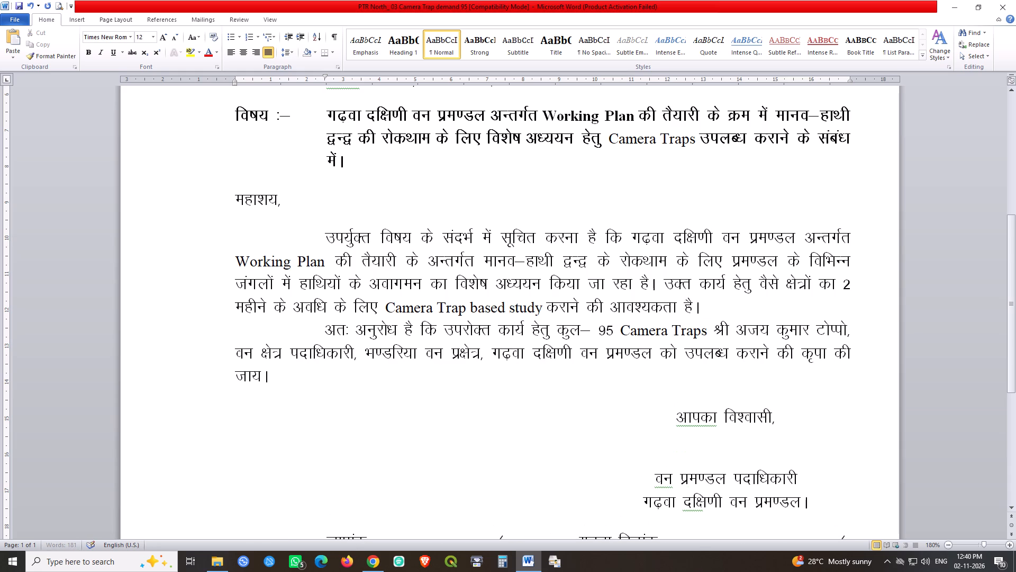
Save the Camera Trap demand letter with the revised second body paragraph.
key(Right)
key(ctrl+s)
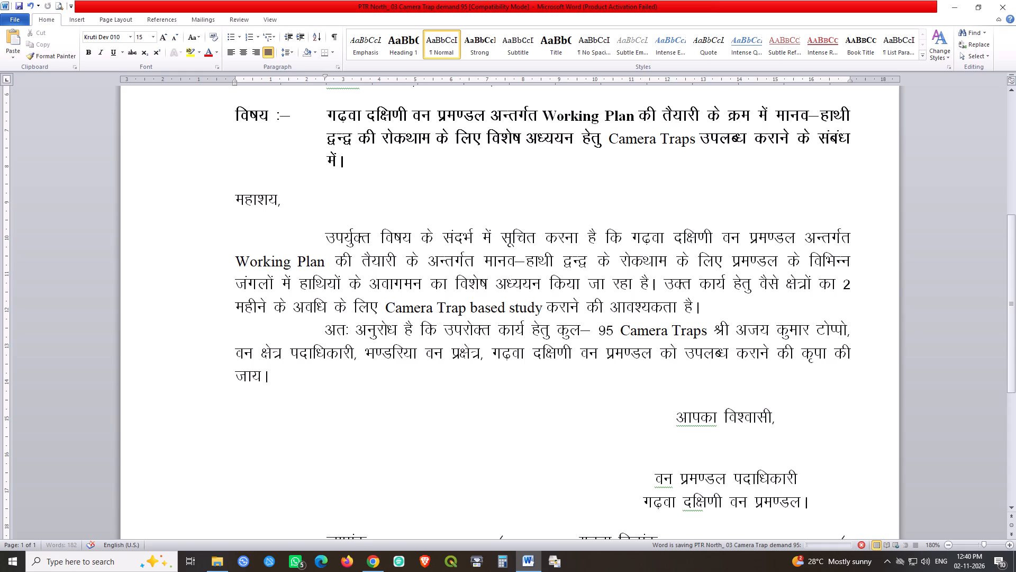
key(ctrl+s)
key(ctrl+s)
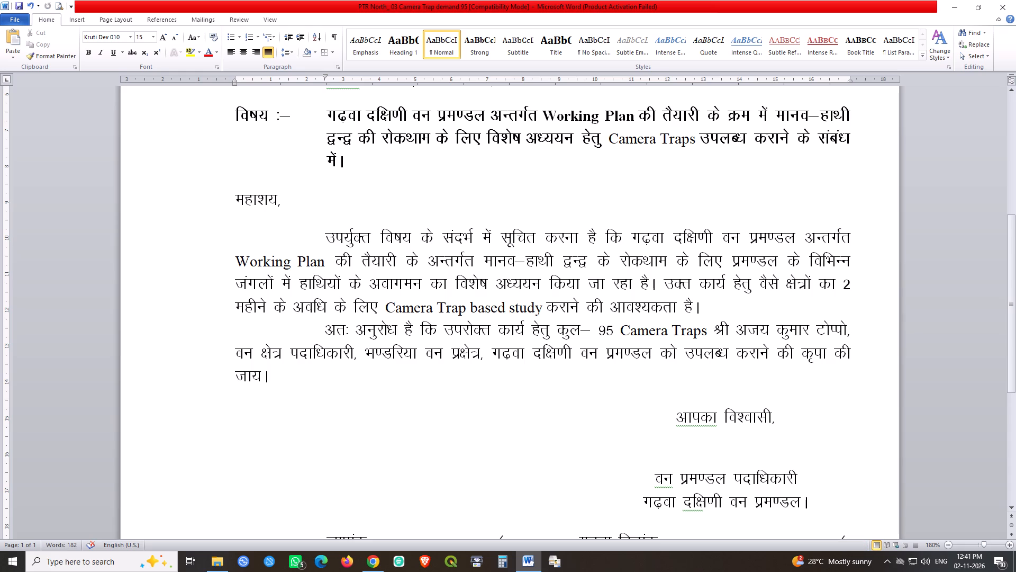
key(ctrl+s)
key(ctrl+s)
key(ctrl+s)
key(ctrl+s)
key(ctrl+s)
key(ctrl+s)
key(ctrl+s)
key(ctrl+s)
Check the letter's print preview and print one copy on the Brother DCP-L5510DN series printer.
key(ctrl+F2)
scroll(684, 330, down, 3)
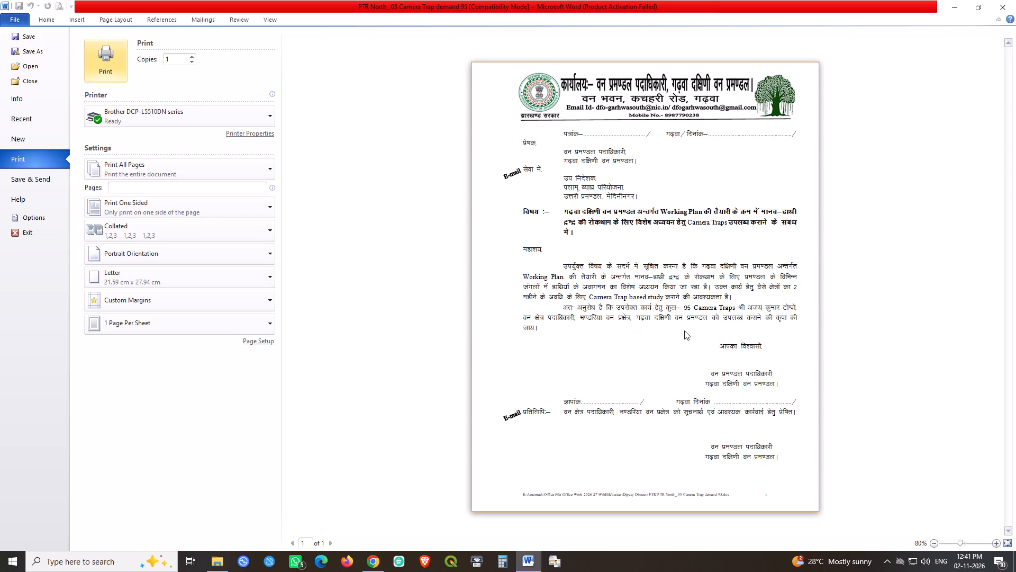
scroll(684, 330, down, 6)
scroll(601, 213, down, 7)
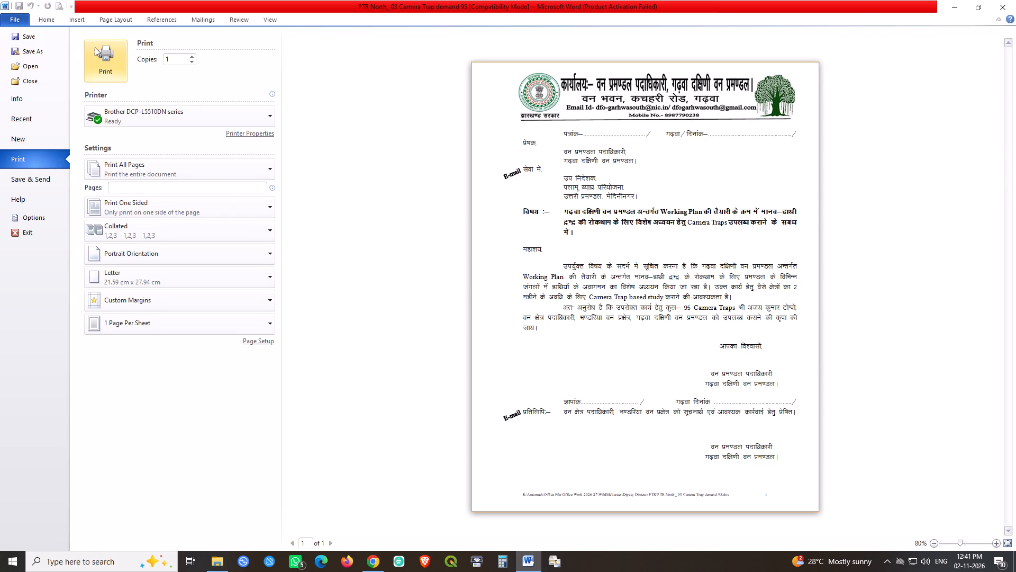
click(103, 57)
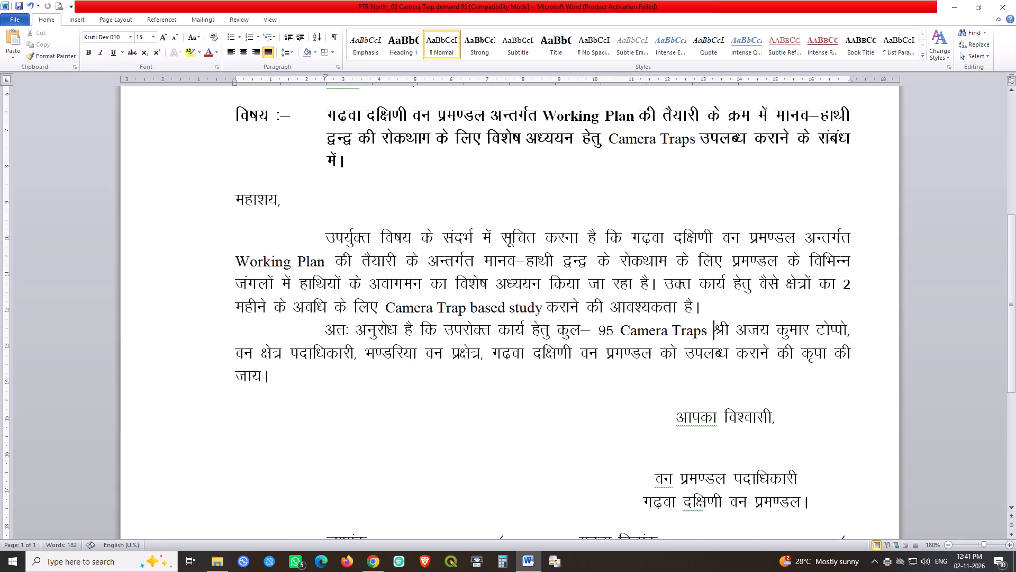
Save the Camera Trap demand letter again after printing.
key(ctrl+s)
key(ctrl+s)
key(ctrl+s)
key(ctrl+s)
triple_click(19, 1)
click(19, 1)
triple_click(19, 1)
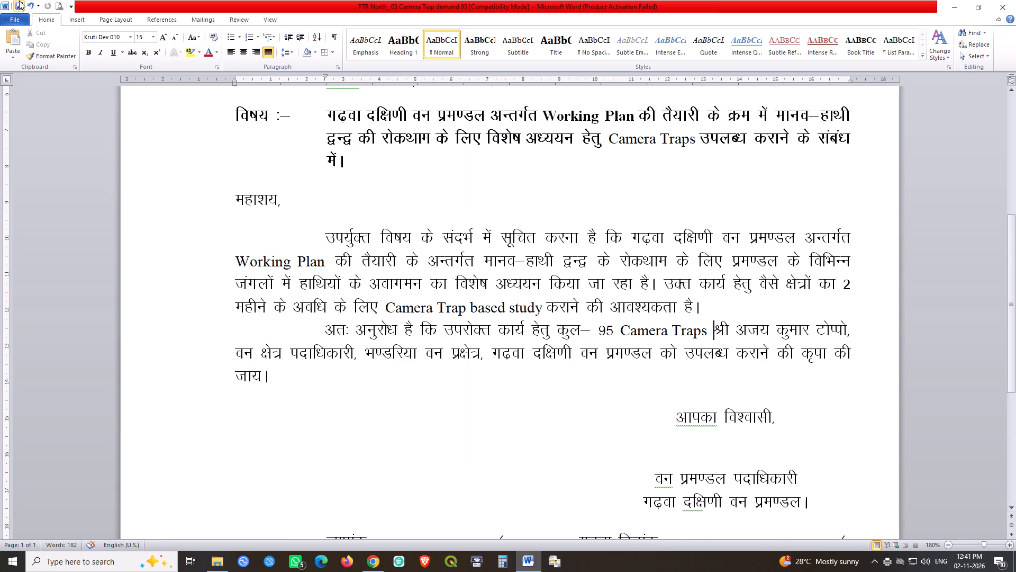
triple_click(19, 2)
triple_click(19, 2)
click(19, 2)
Close the Camera Trap demand letter and the open folder window to get back to the desktop.
click(1015, 0)
click(648, 298)
click(1015, 0)
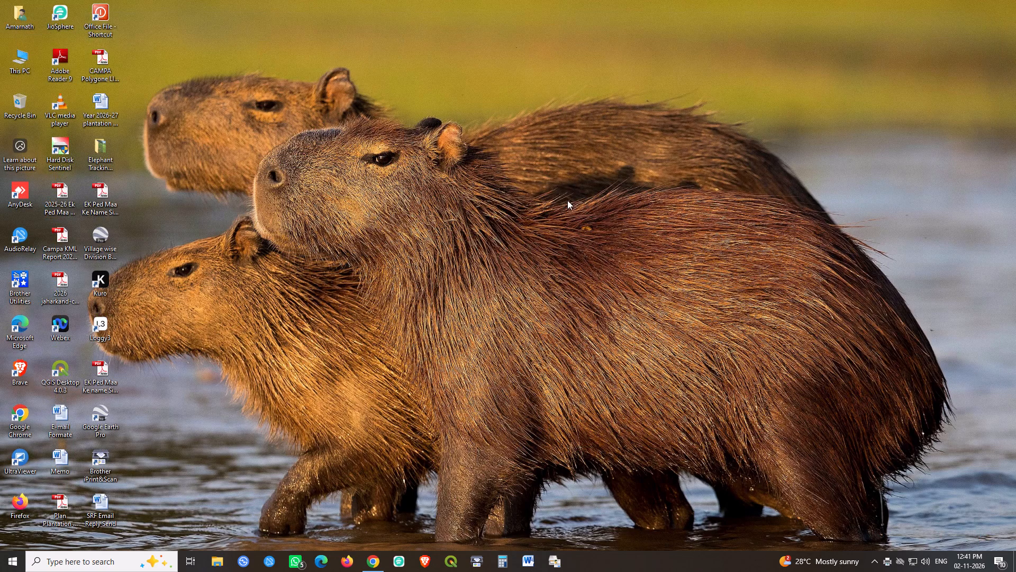
Refresh the desktop.
right_click(447, 191)
click(488, 221)
right_click(488, 221)
click(537, 248)
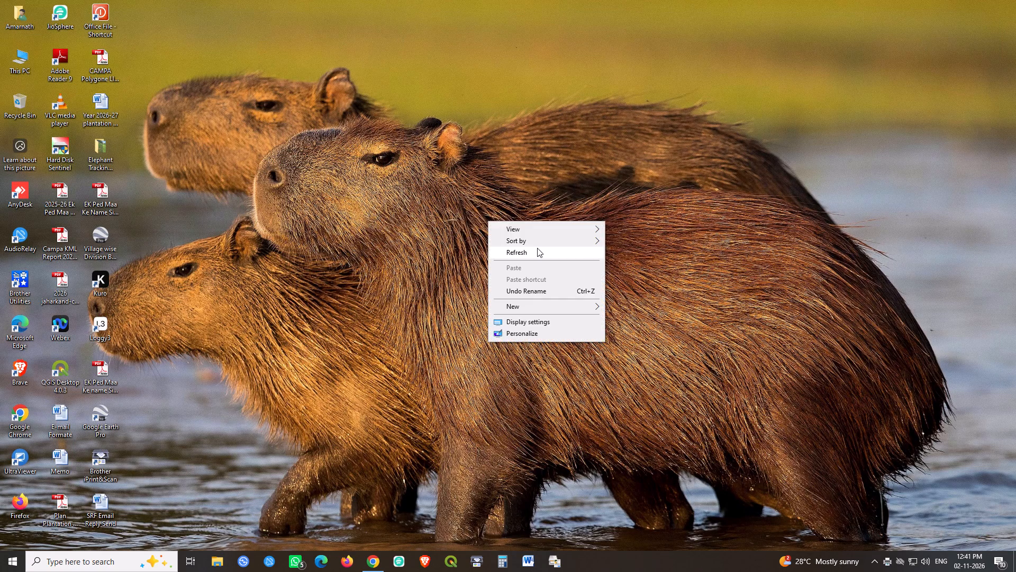
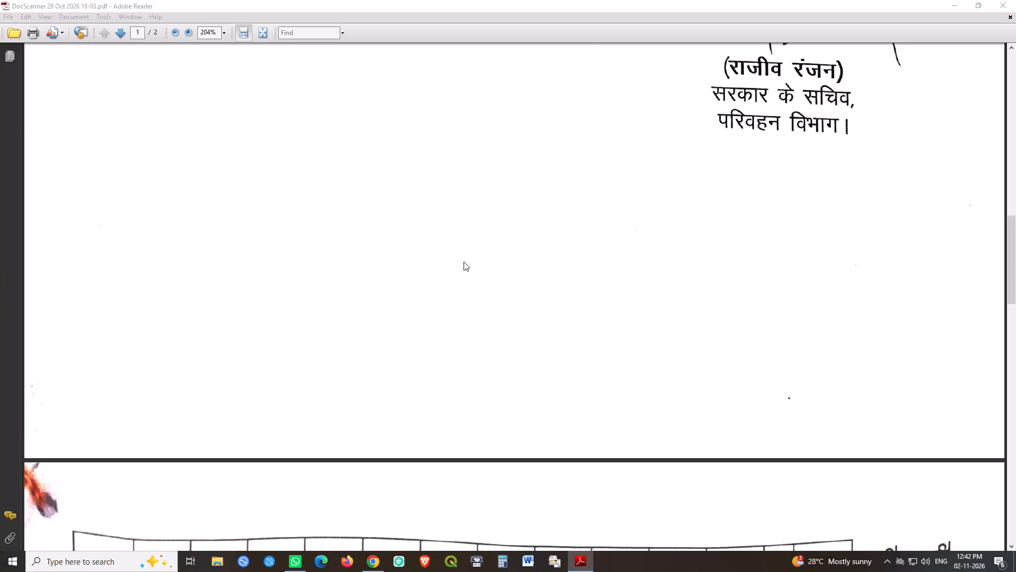
Print the DocScanner 28 Oct 2026 18-03 PDF on the Brother DCP-L5510DN series printer, with the 2-sided / Booklet option set to 2-sided.
scroll(464, 262, up, 1)
scroll(464, 262, down, 20)
scroll(464, 262, down, 19)
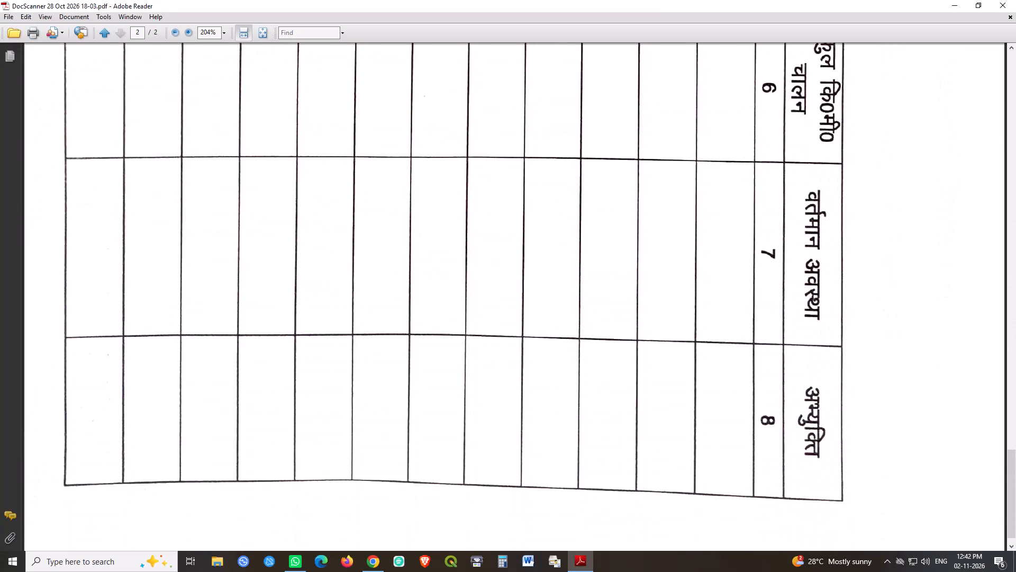
key(ctrl+p)
click(567, 162)
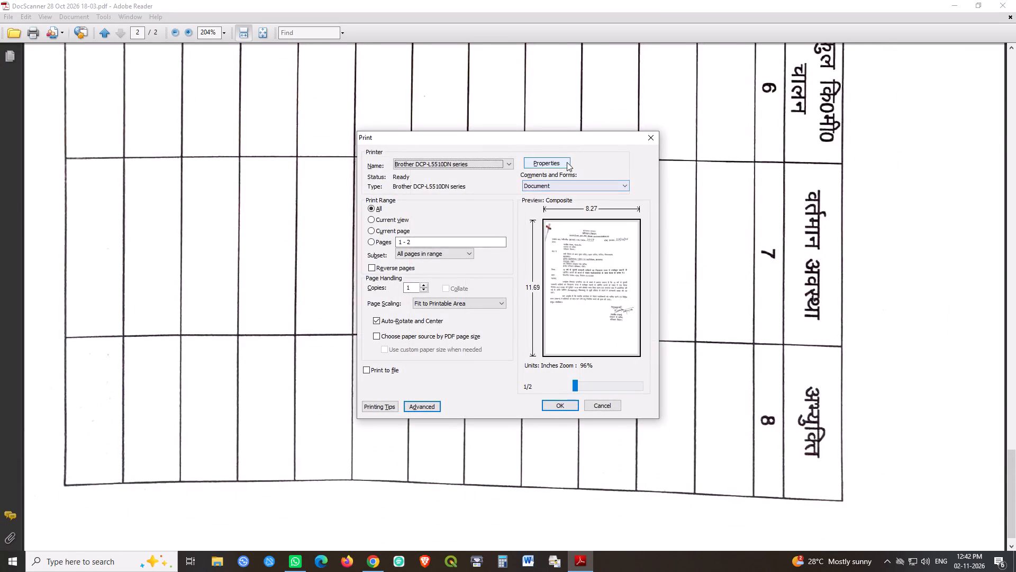
click(618, 342)
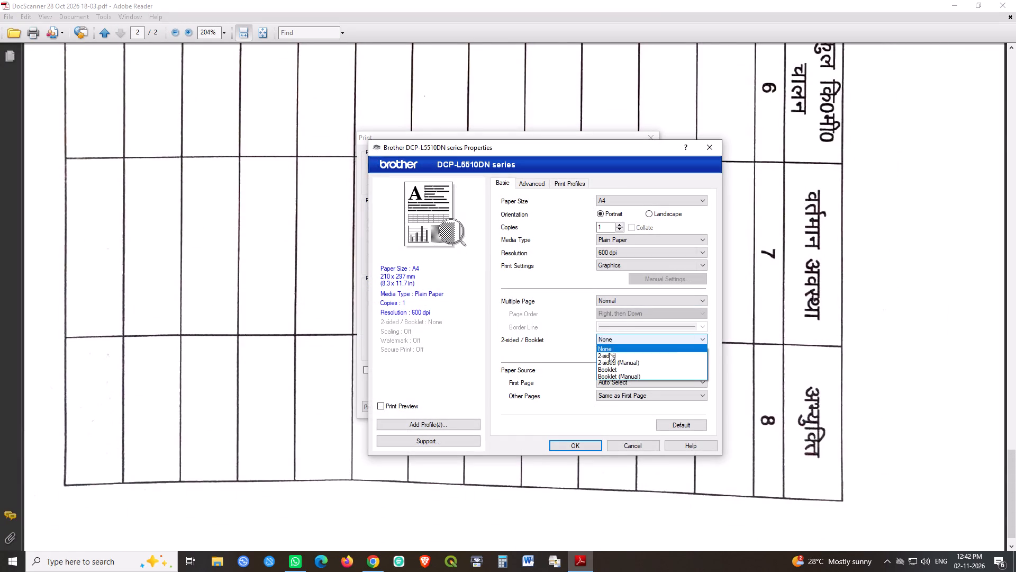
click(609, 355)
click(593, 440)
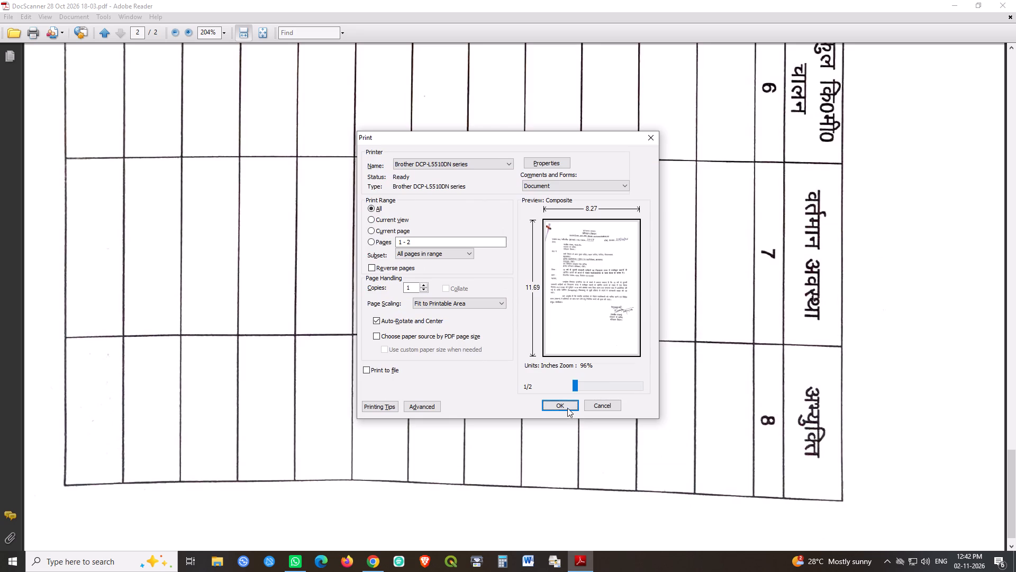
Send all pages of the DocScanner 28 Oct 2026 18-03 PDF to the Brother DCP-L5510DN series printer, one copy fitted to the printable area.
click(559, 408)
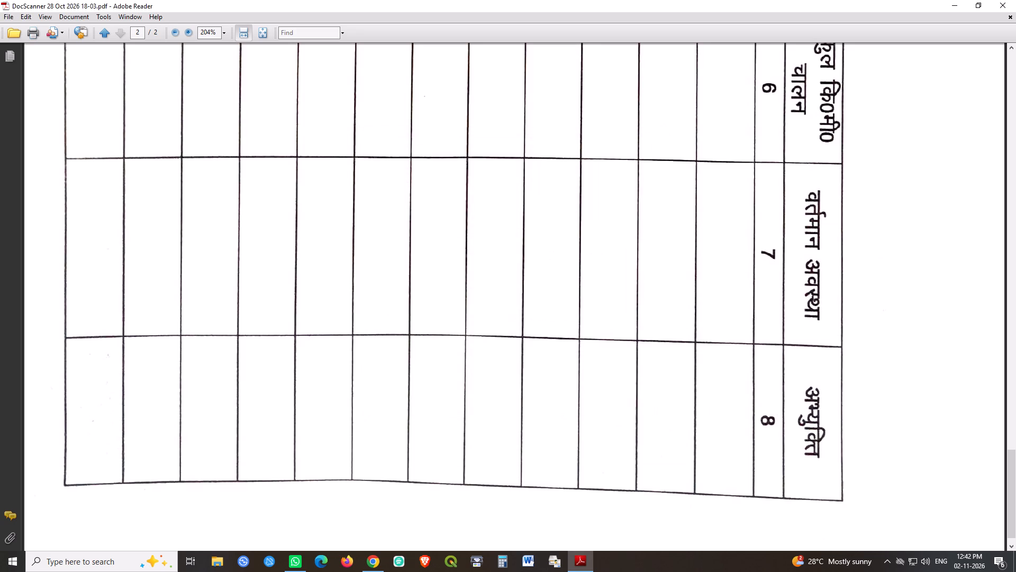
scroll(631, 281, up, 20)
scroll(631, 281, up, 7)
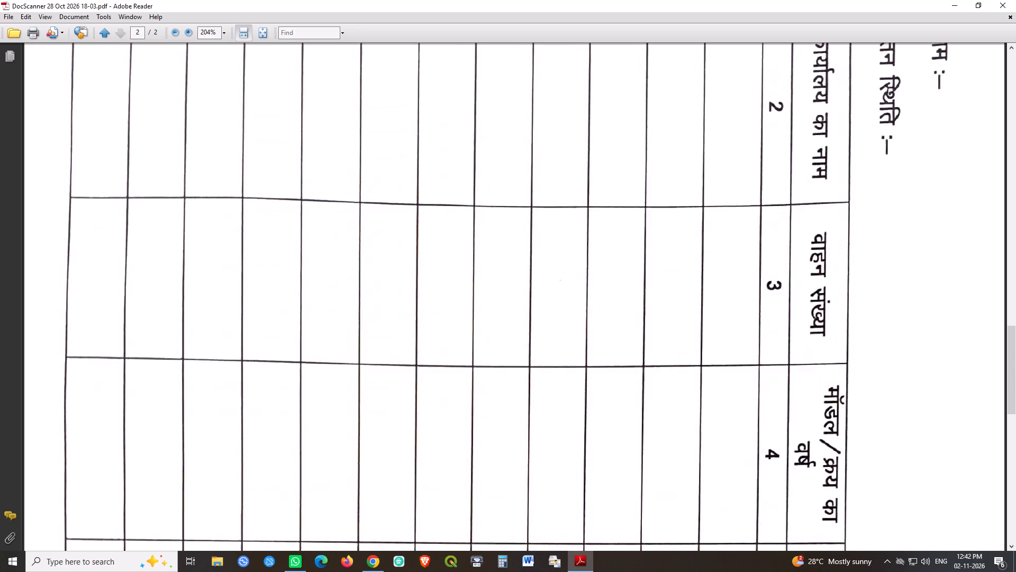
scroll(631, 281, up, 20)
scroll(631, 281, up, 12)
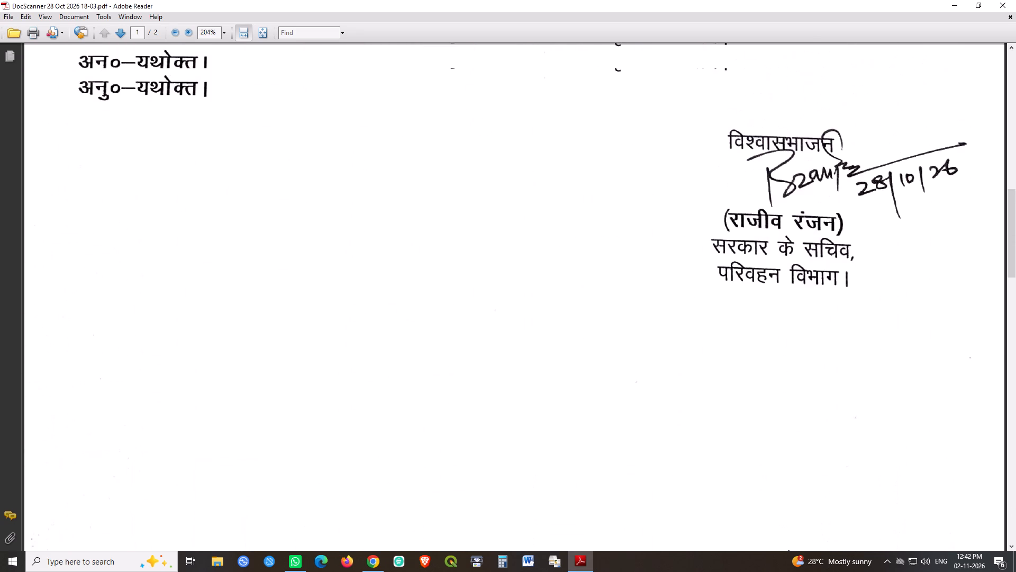
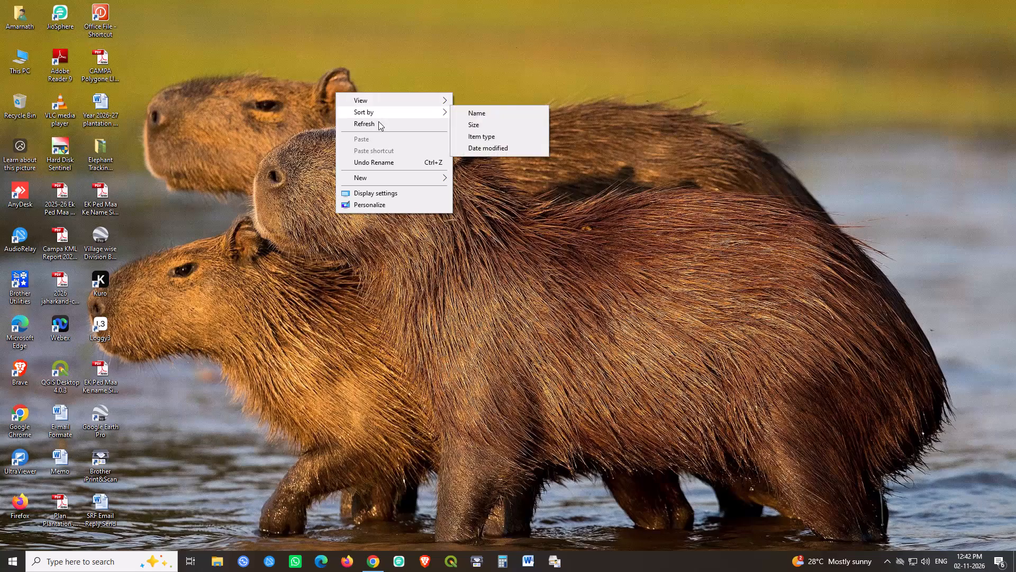
Refresh the desktop.
click(378, 124)
right_click(378, 124)
click(440, 160)
right_click(441, 160)
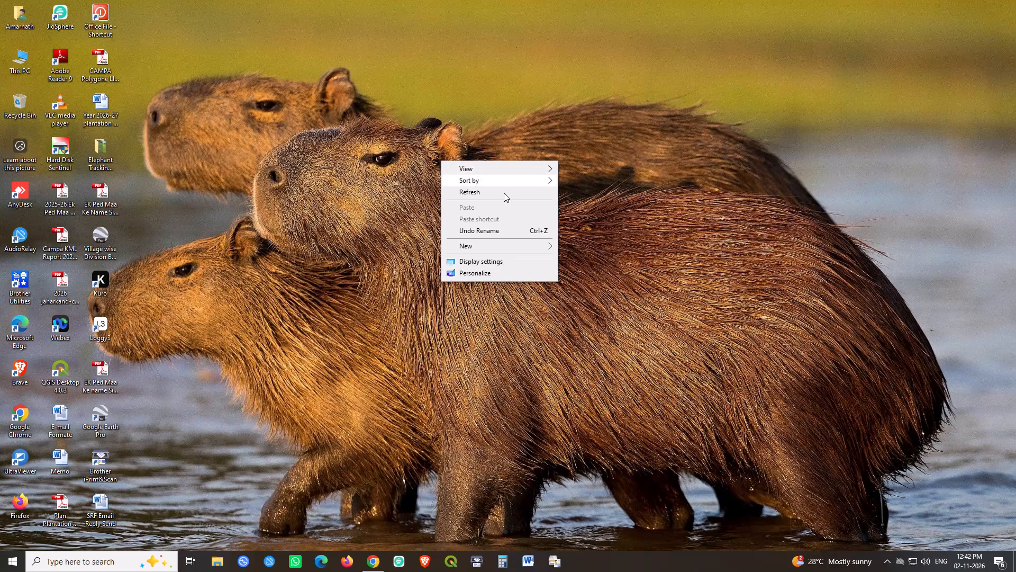
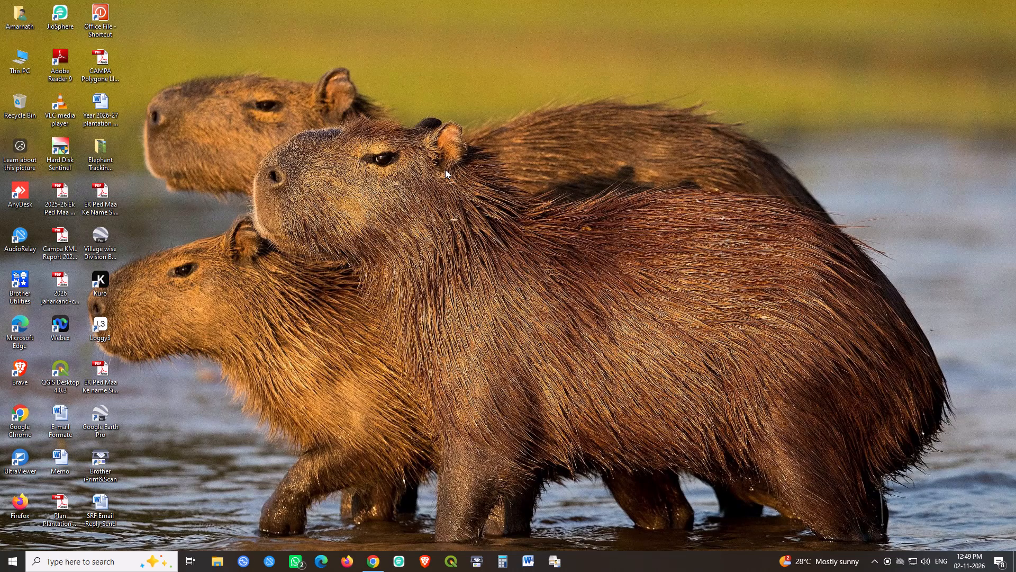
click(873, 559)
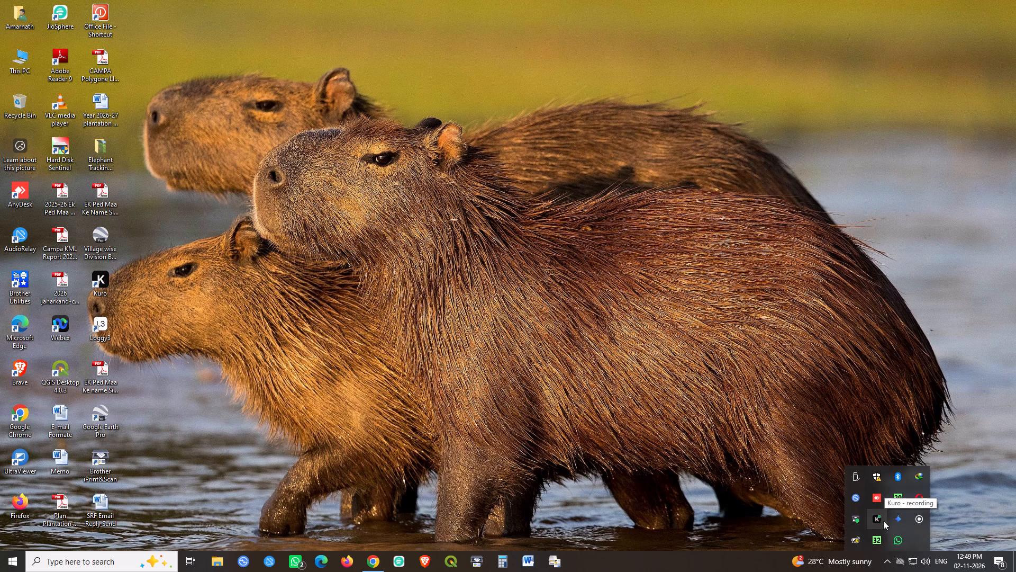
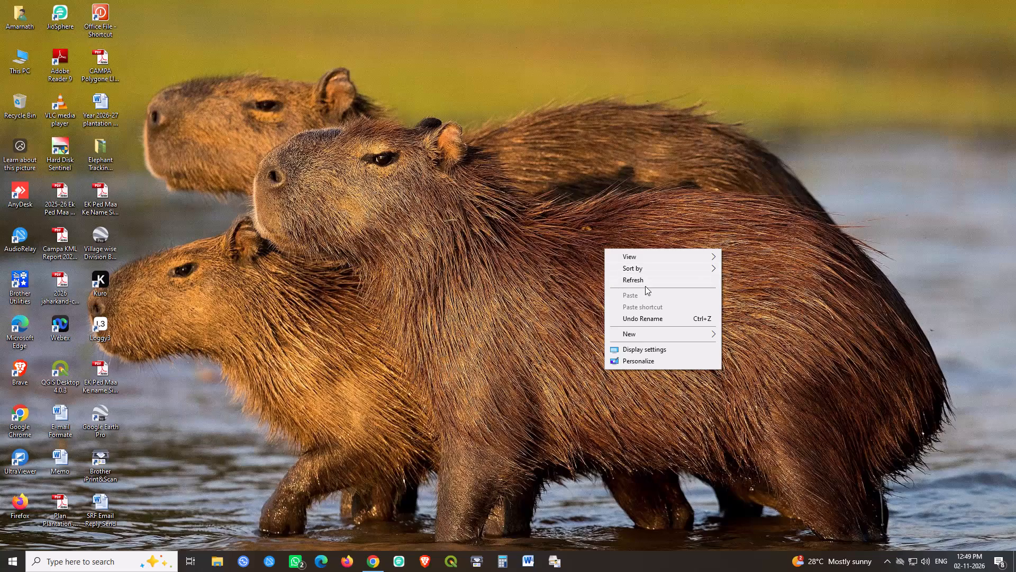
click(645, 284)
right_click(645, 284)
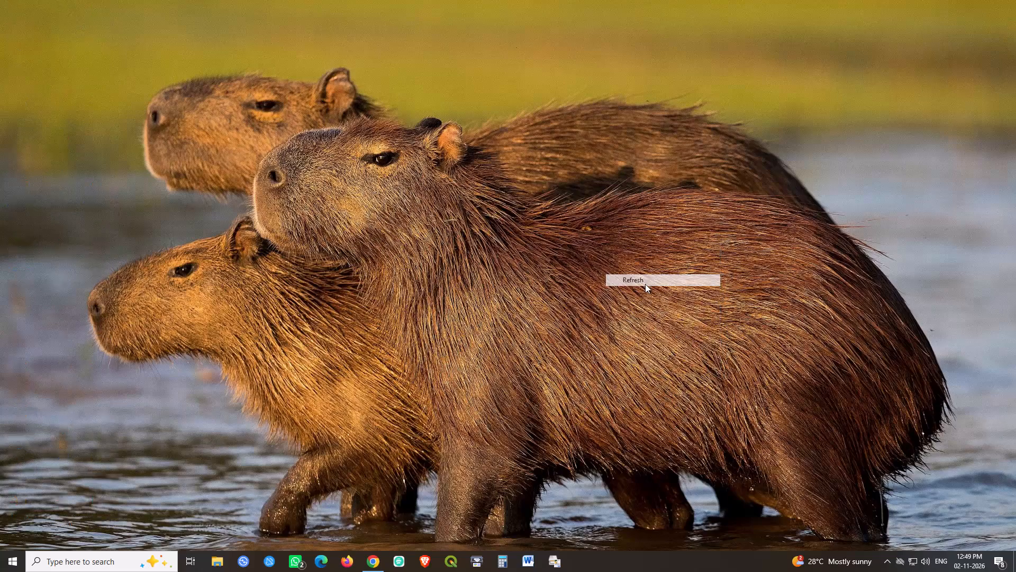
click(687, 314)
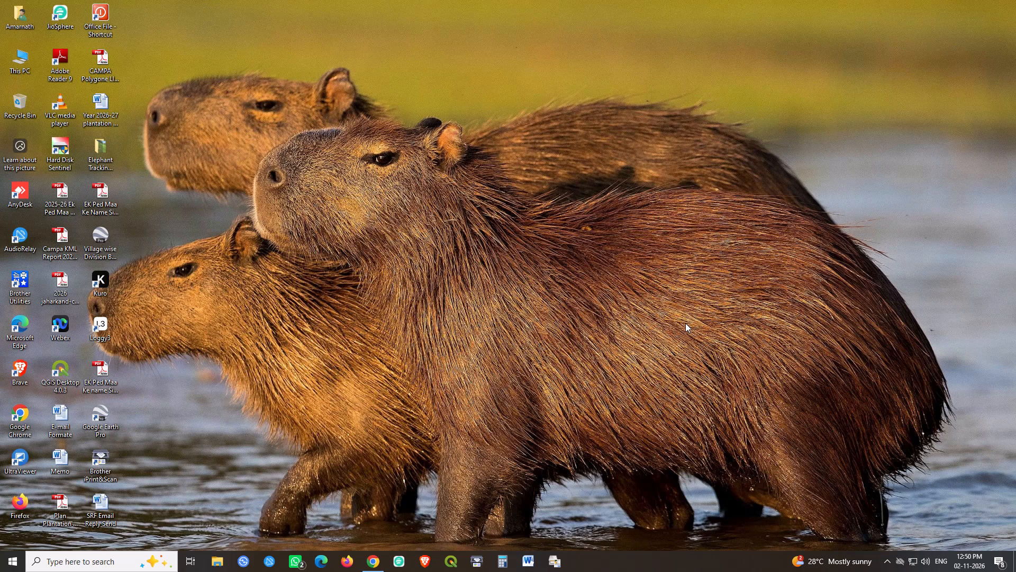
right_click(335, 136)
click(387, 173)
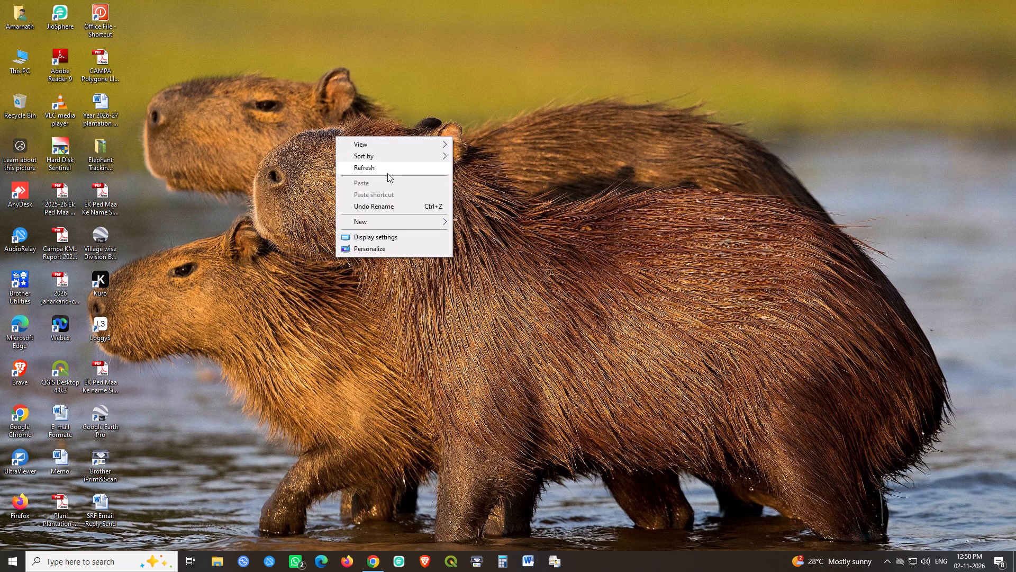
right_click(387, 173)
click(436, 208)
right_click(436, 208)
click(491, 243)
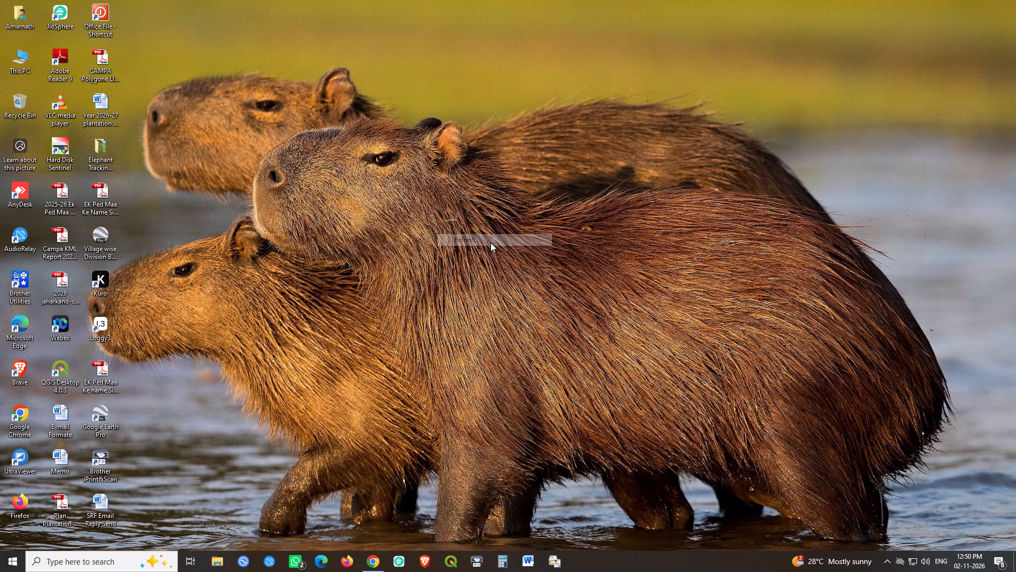
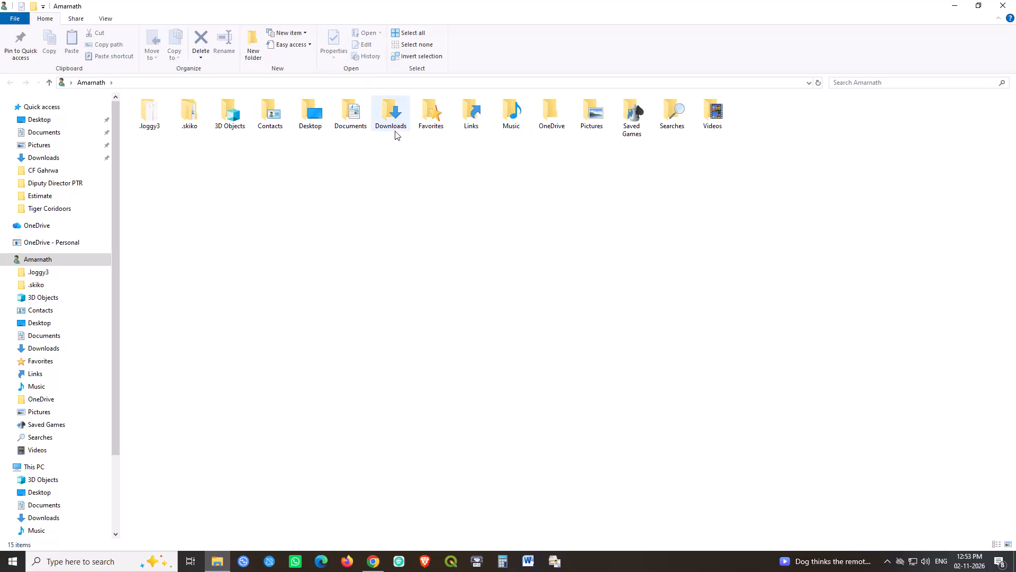
Open the fc4ea03b-5651-4149-aab5-2b2909cf2dde PDF from the Downloads folder and look through its pages.
double_click(395, 119)
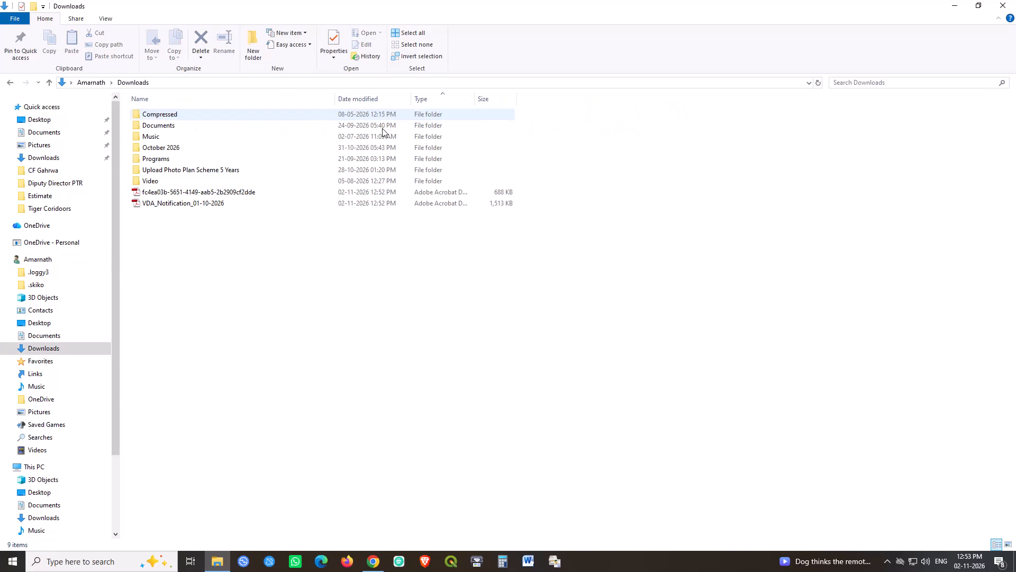
double_click(170, 191)
scroll(500, 162, down, 20)
scroll(500, 162, down, 20)
scroll(500, 162, down, 6)
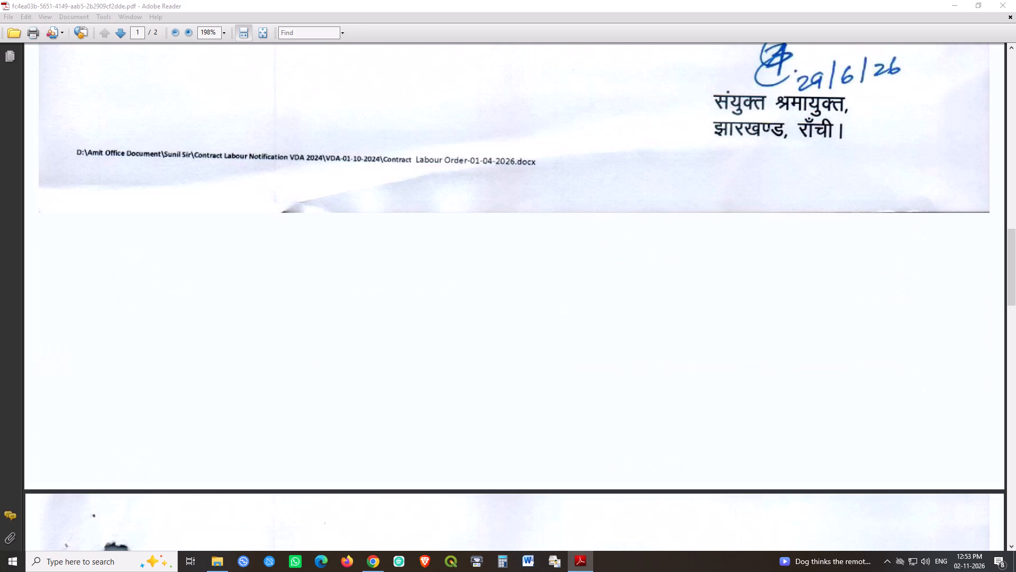
Review page 1 of the contract labour order PDF, including its wage table and opening text, and close it.
scroll(500, 162, up, 4)
scroll(884, 197, up, 1)
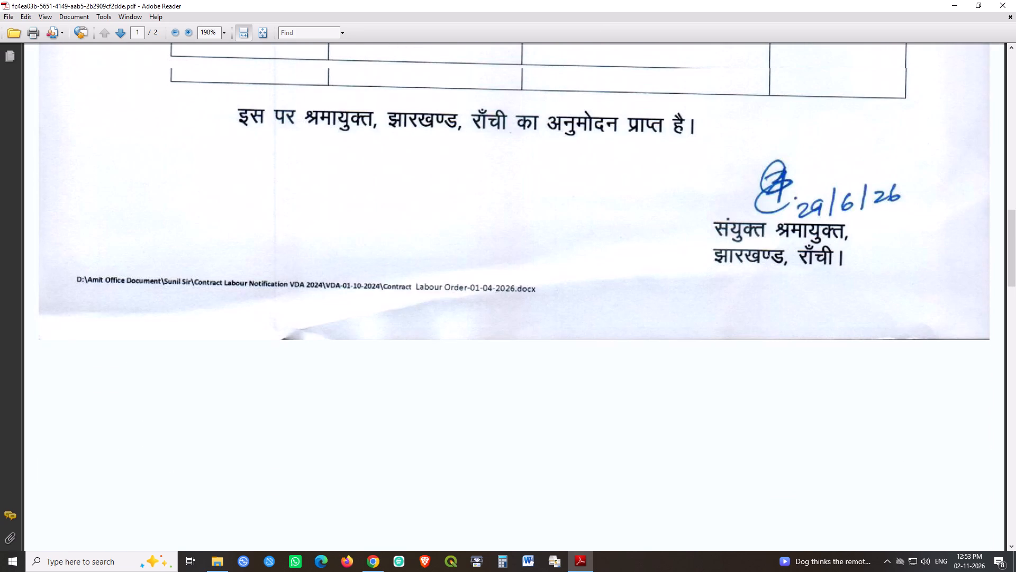
scroll(884, 197, up, 7)
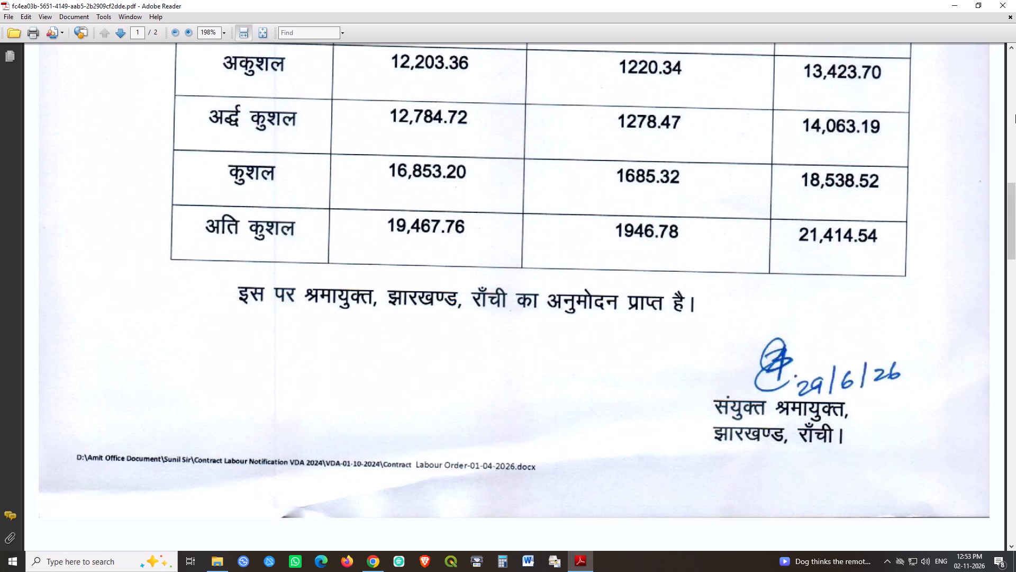
drag(1010, 209, 1012, 194)
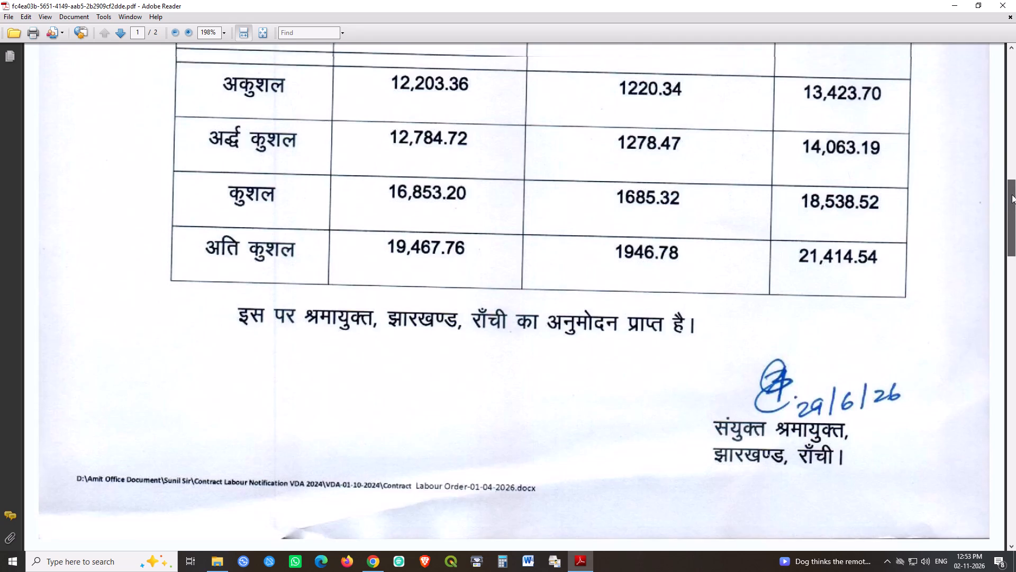
drag(1012, 194, 1012, 316)
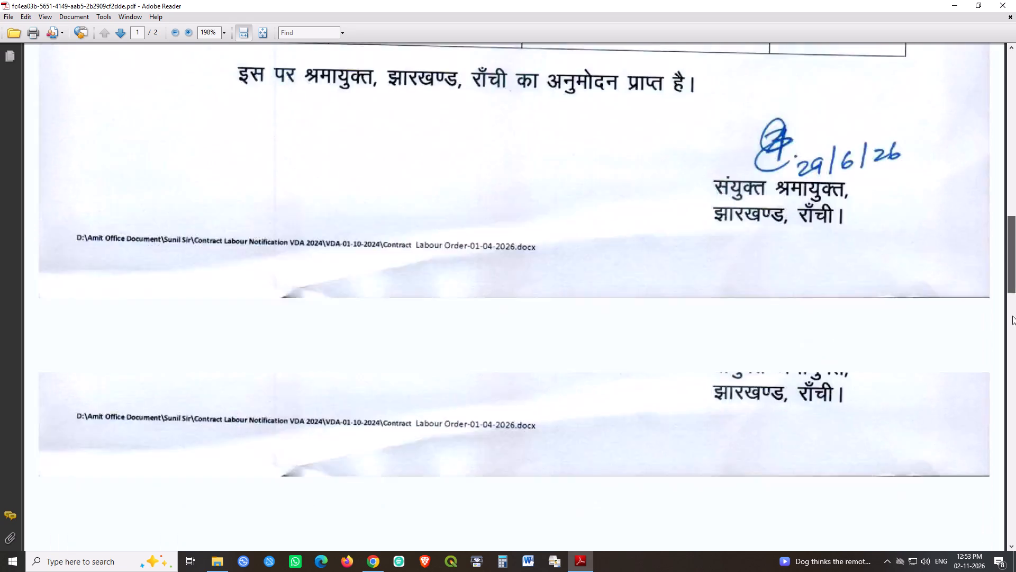
drag(1012, 316, 1006, 58)
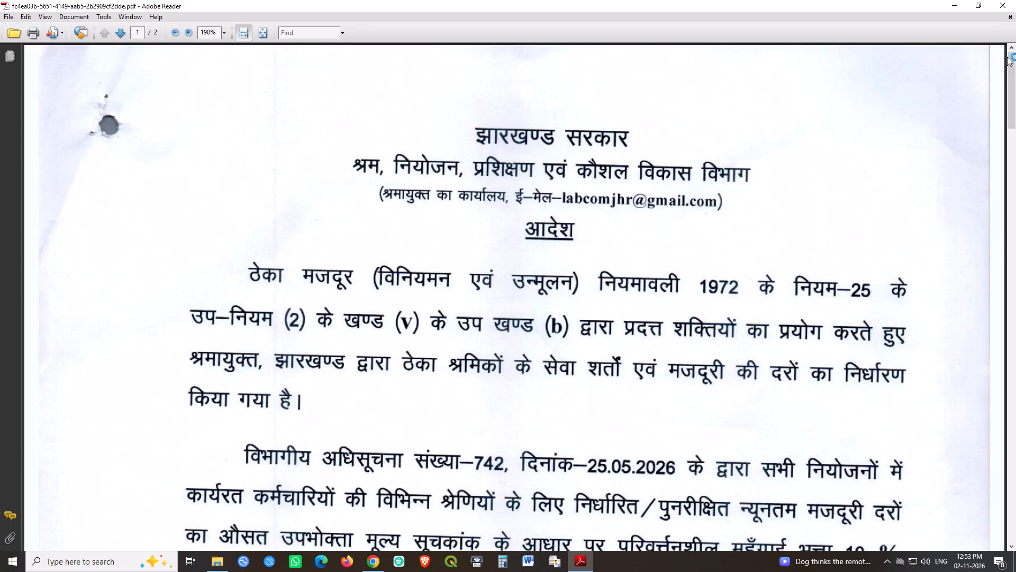
click(1001, 3)
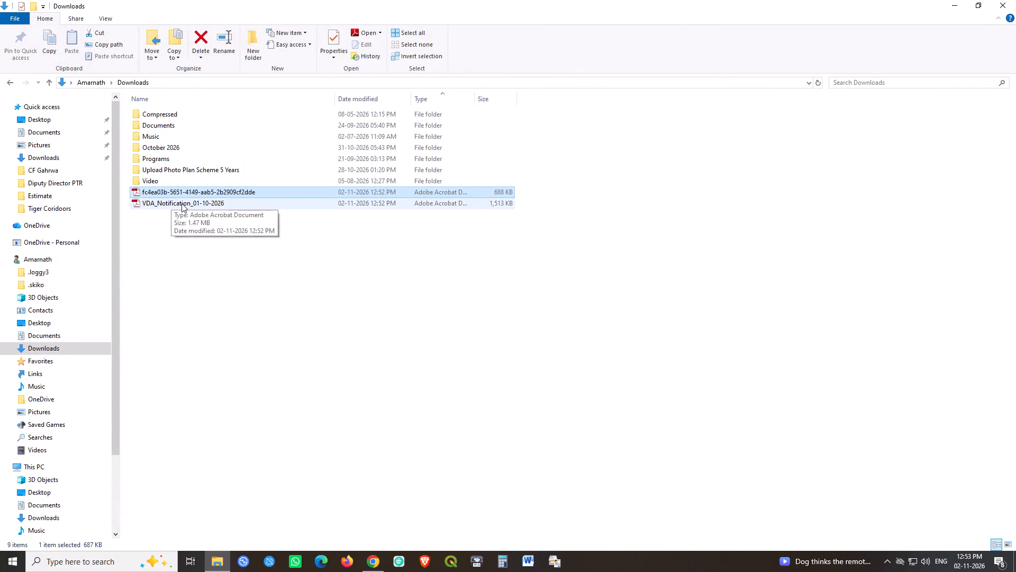
Open the VDA_Notification_01-10-2026 PDF from Downloads, read through its first two pages, and close it.
double_click(182, 203)
scroll(785, 235, down, 7)
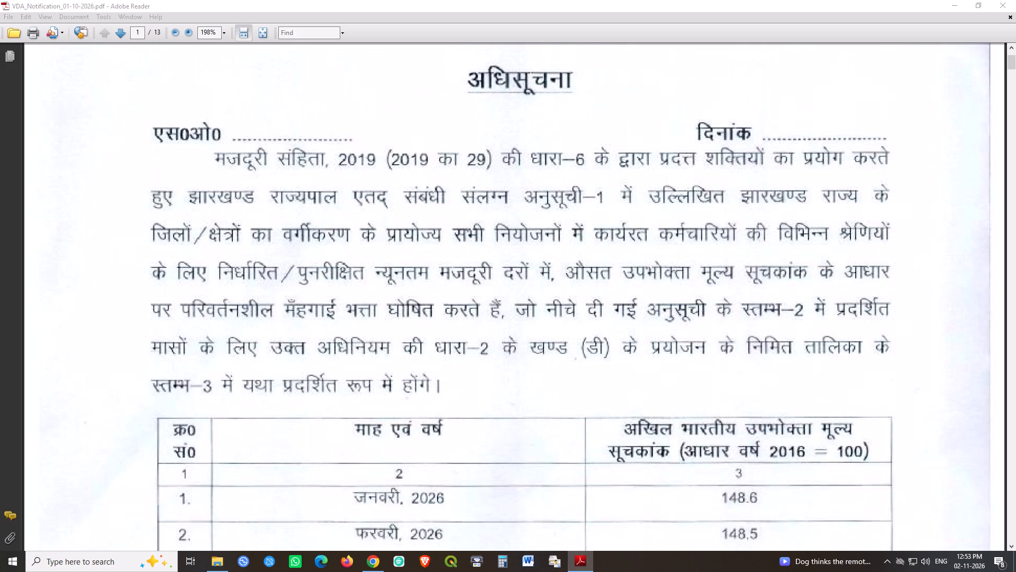
scroll(785, 235, down, 20)
scroll(785, 235, down, 7)
scroll(785, 235, up, 6)
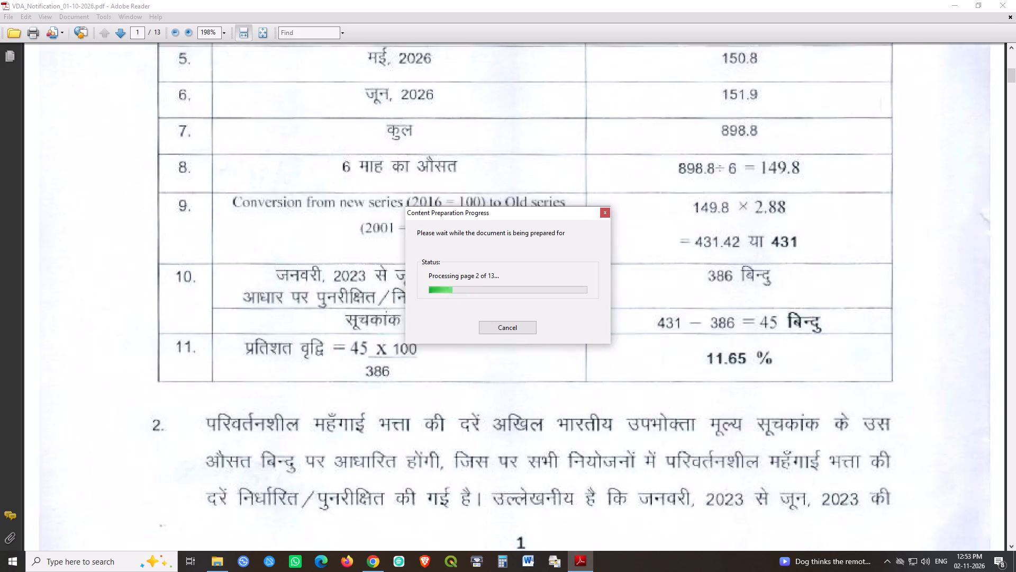
scroll(785, 235, down, 1)
scroll(785, 235, up, 20)
scroll(785, 235, up, 13)
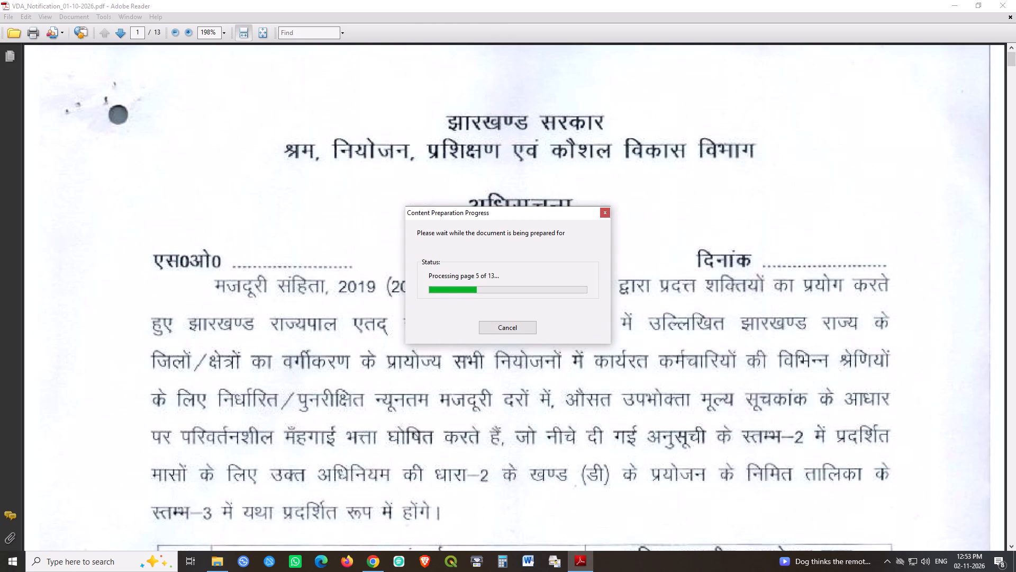
drag(513, 215, 678, 94)
scroll(813, 336, down, 8)
scroll(813, 339, up, 11)
scroll(813, 339, down, 5)
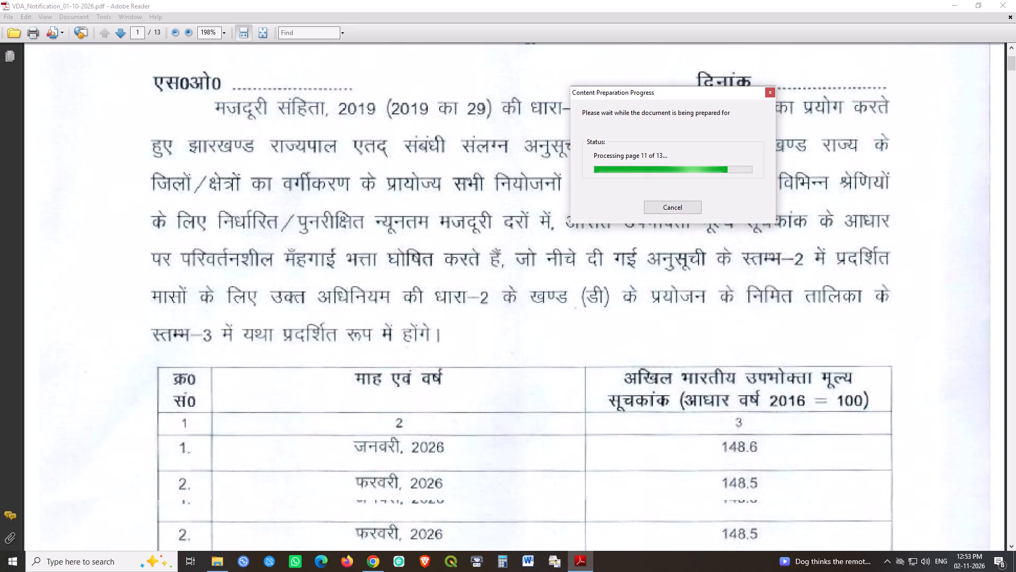
scroll(813, 339, down, 20)
scroll(813, 339, down, 20)
scroll(813, 339, down, 20)
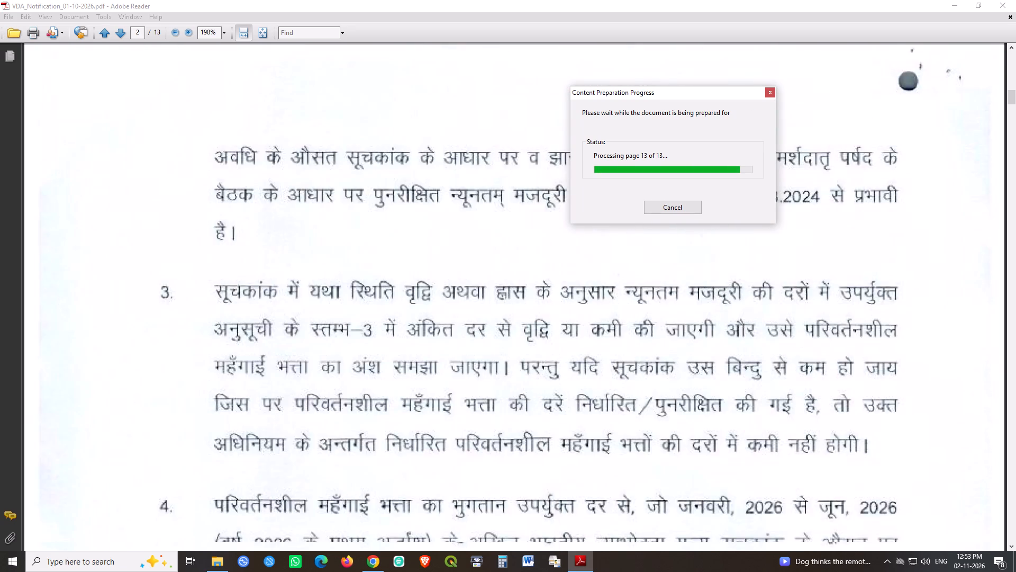
scroll(813, 341, down, 20)
scroll(813, 341, down, 2)
scroll(813, 341, up, 6)
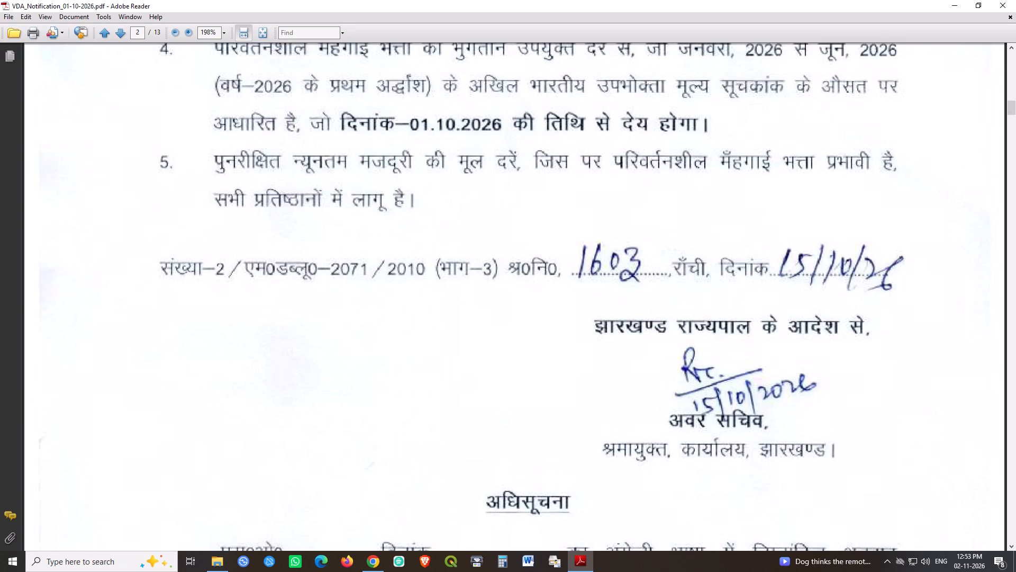
click(1007, 0)
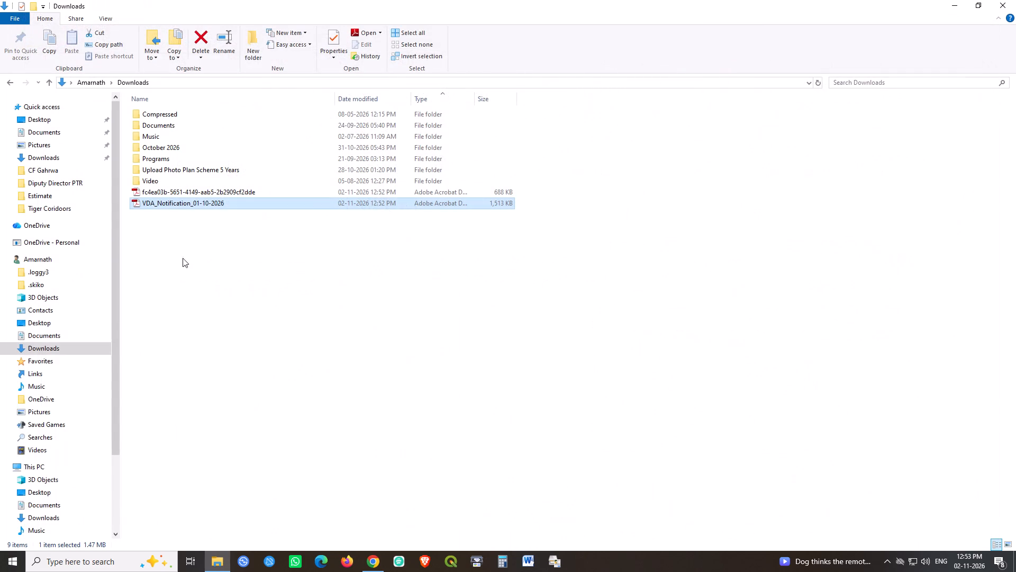
Move the fc4ea03b and VDA_Notification PDFs from Downloads to the Allotment folder in Office Work 2026-27's Account Section on drive E.
ctrl+click(183, 189)
key(ctrl+x)
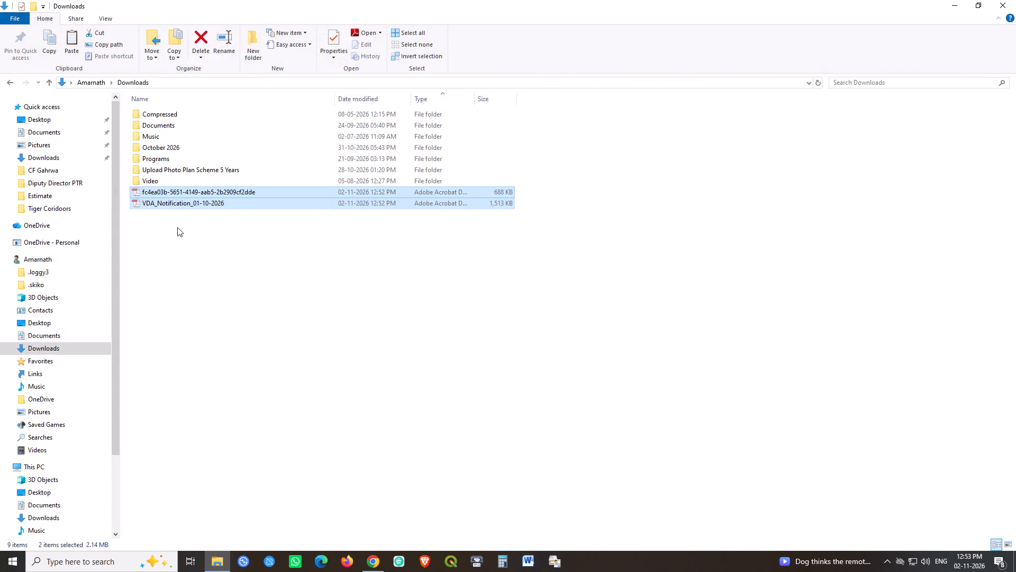
scroll(47, 420, down, 4)
scroll(50, 509, down, 3)
click(50, 496)
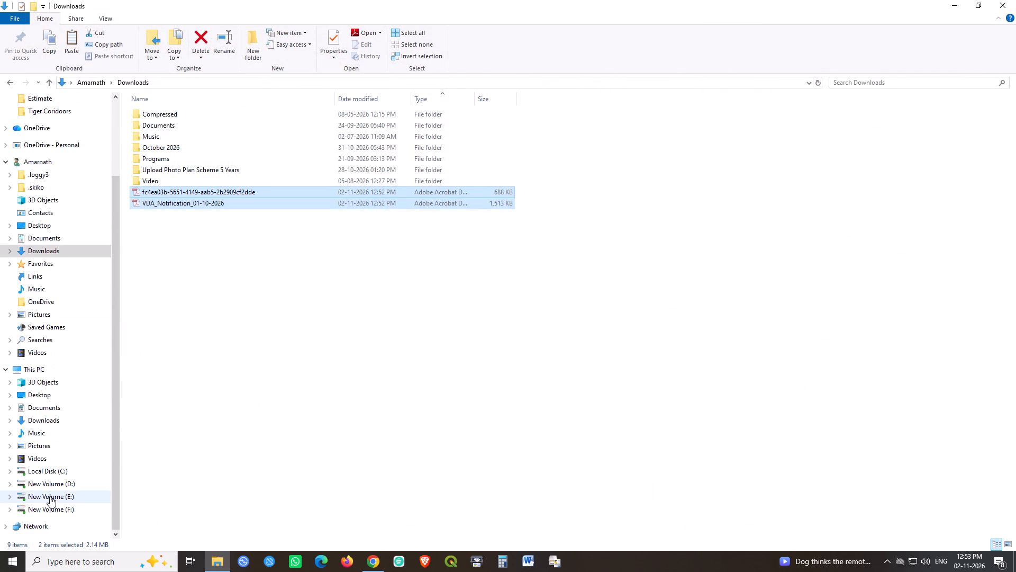
double_click(164, 114)
double_click(164, 114)
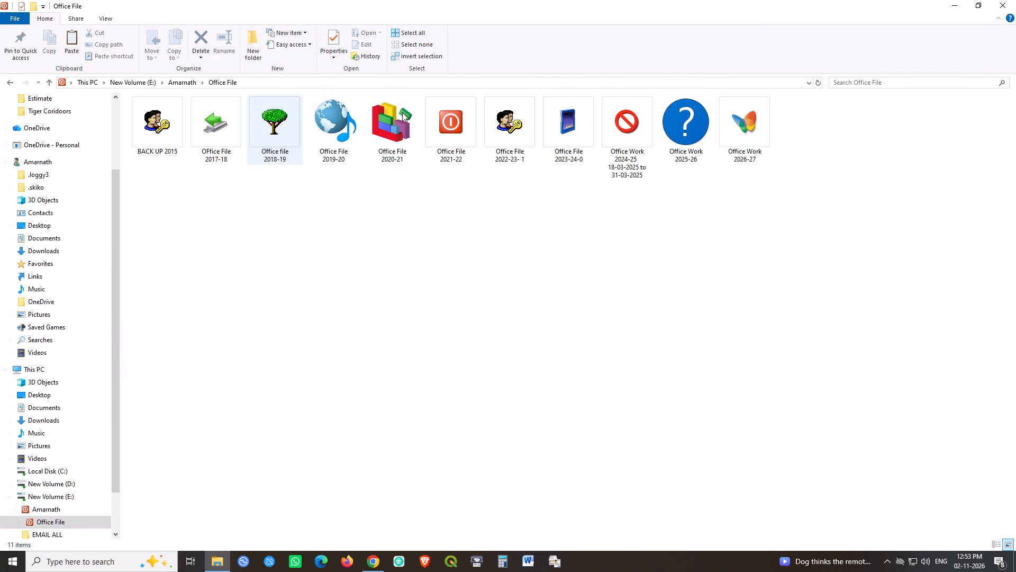
double_click(748, 137)
click(192, 117)
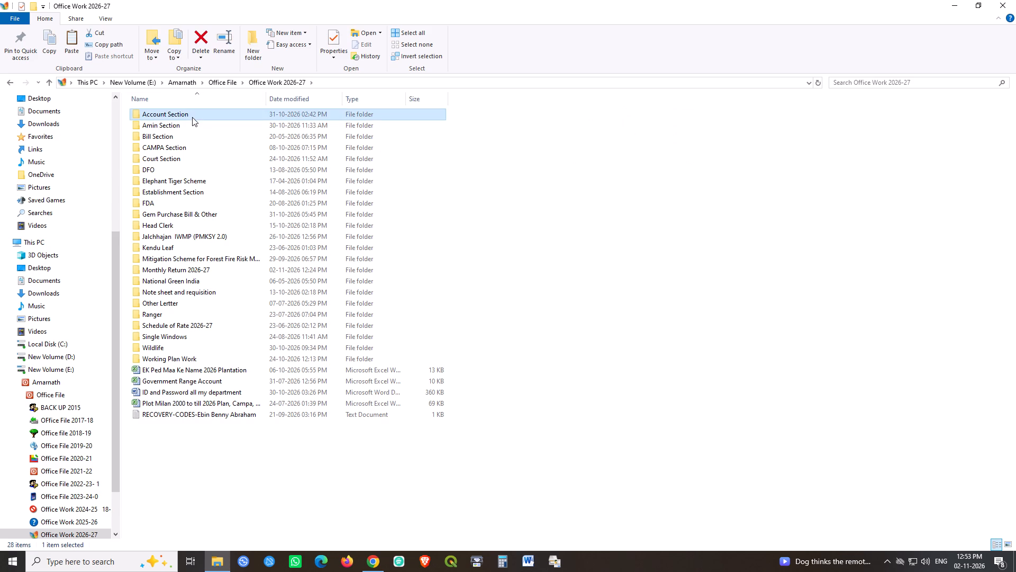
key(Return)
text(aa)
key(Return)
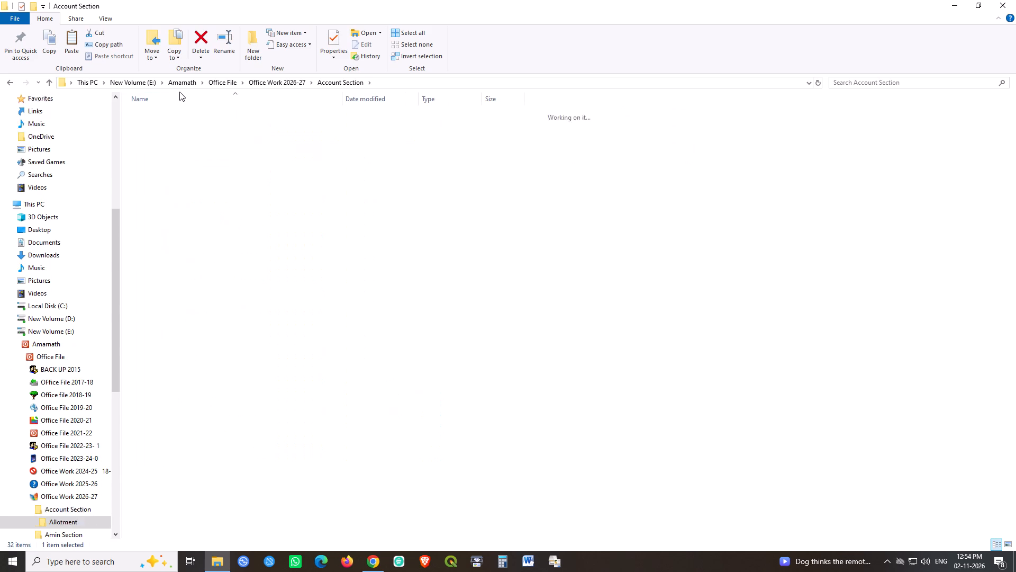
click(256, 224)
click(253, 233)
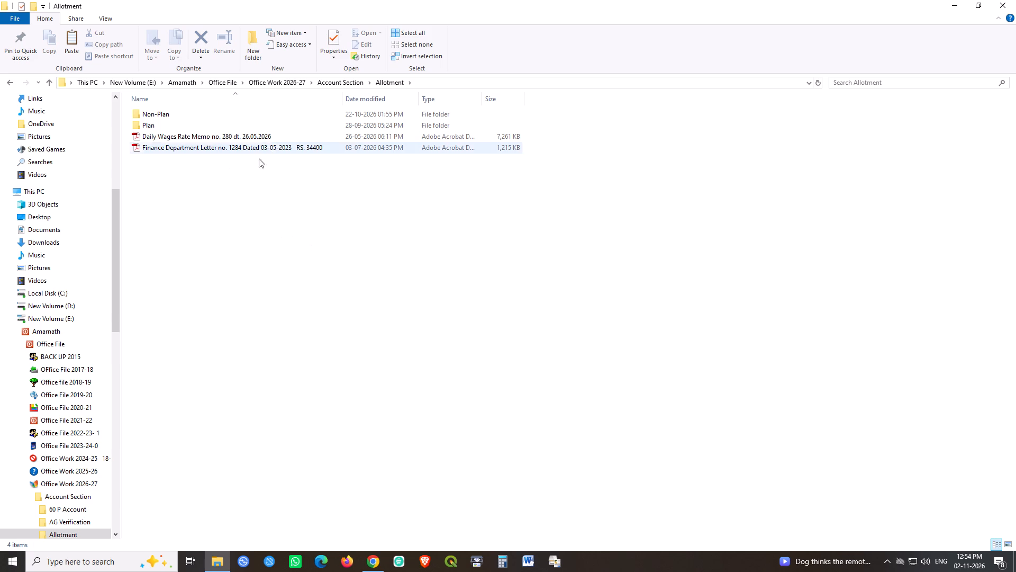
click(239, 213)
key(ctrl+v)
click(323, 375)
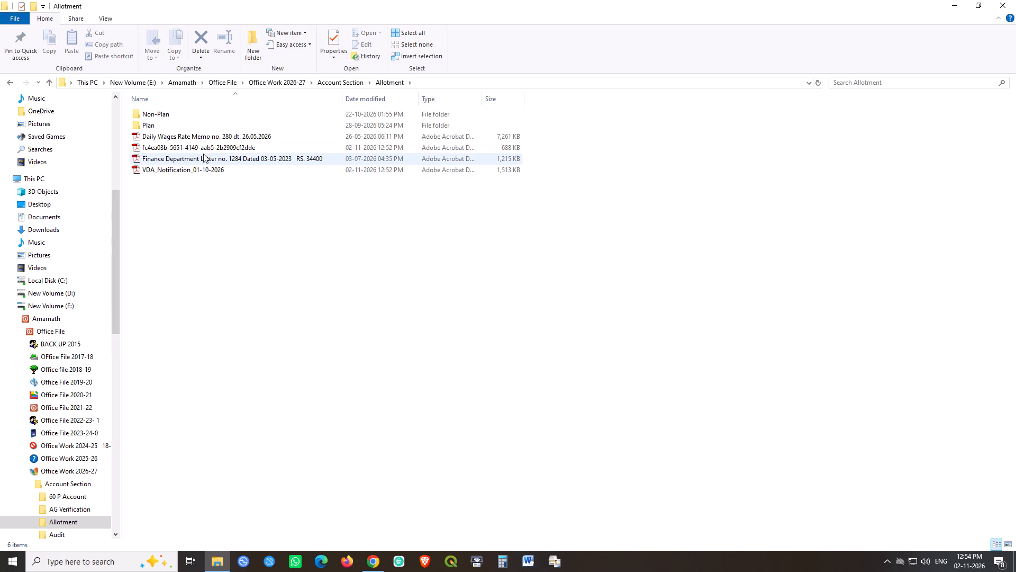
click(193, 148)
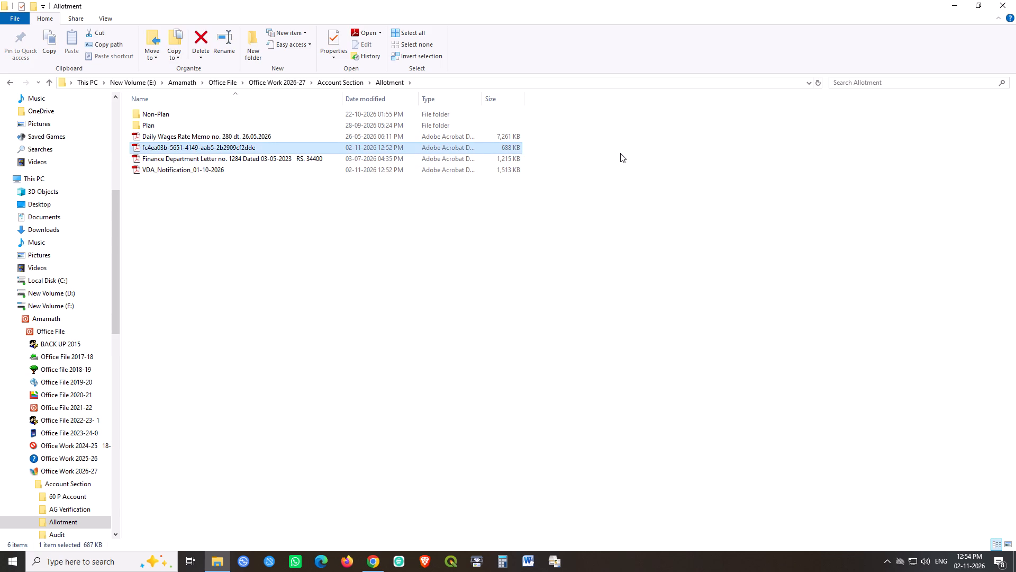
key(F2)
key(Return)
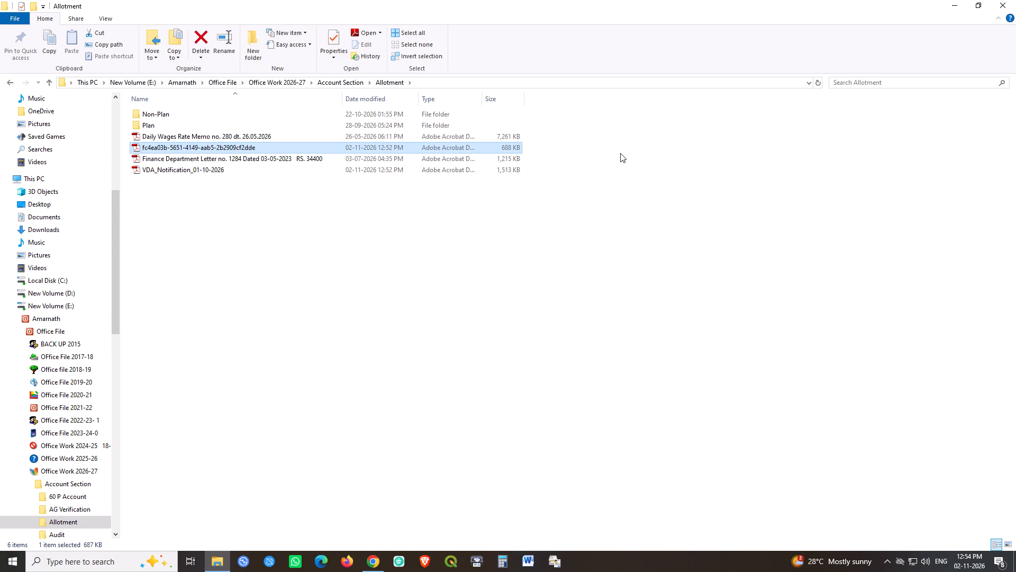
Rename the VDA notification PDF as "VDA_Notification_01-10-2026 (Wages Rate)".
key(Down)
key(Down)
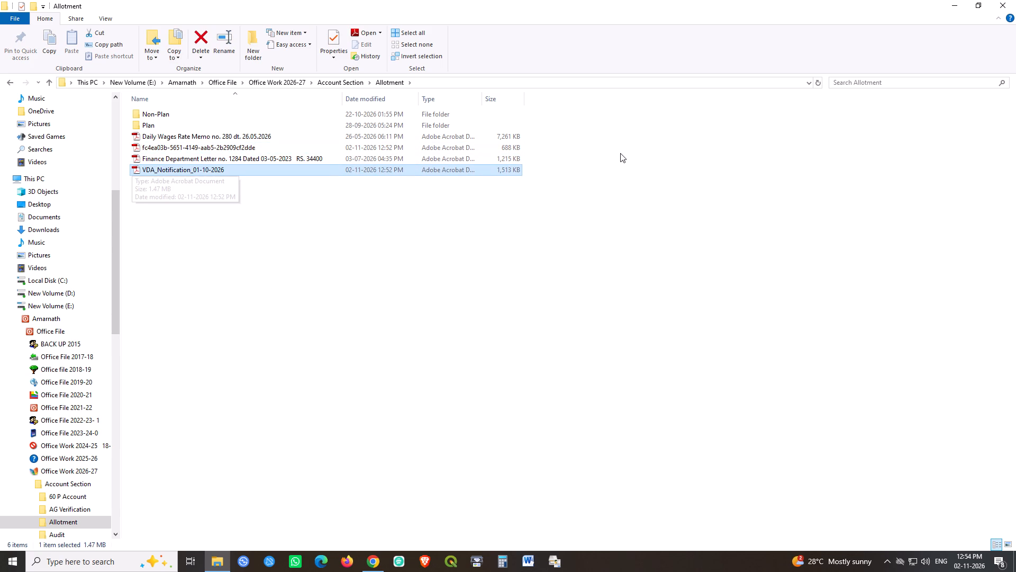
key(F2)
key(Right)
key(space)
text((Wags)
key(BackSpace)
text(es Rate))
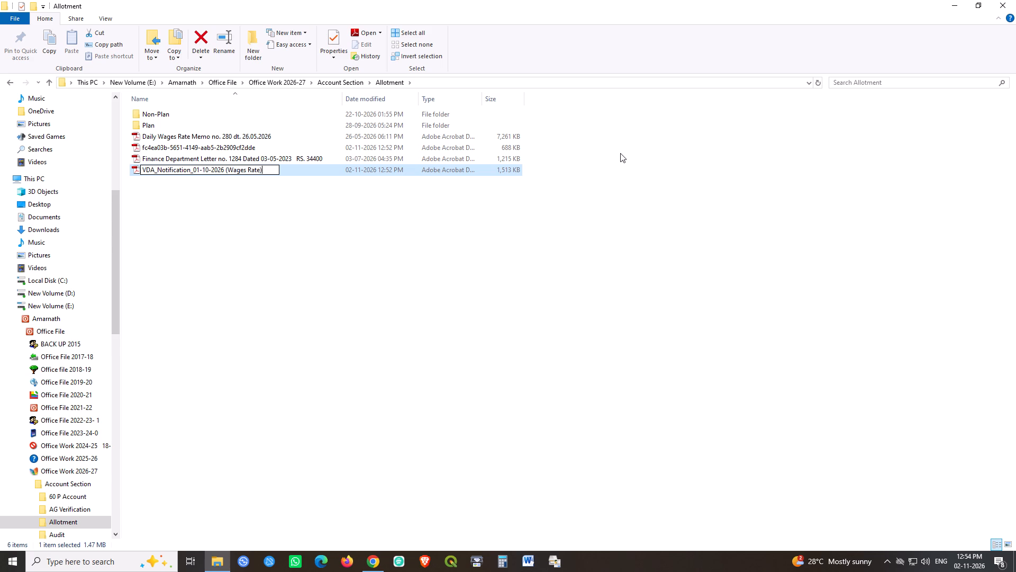
key(Return)
Append " (Wages Rate)" to the name of the fc4ea03b-5651-4149-aab5-2b2909cf2dde PDF.
key(Up)
key(Up)
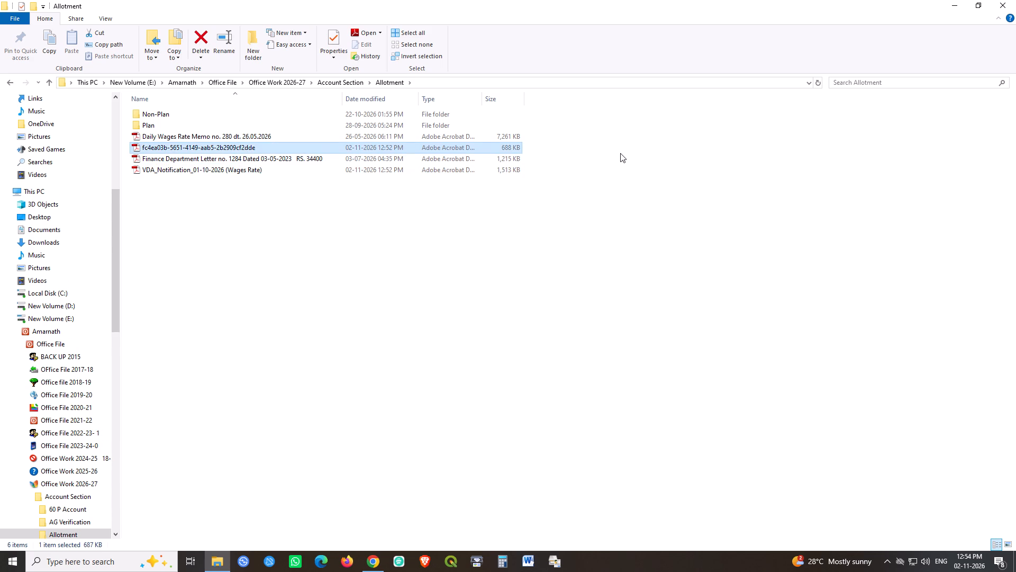
key(F2)
key(Right)
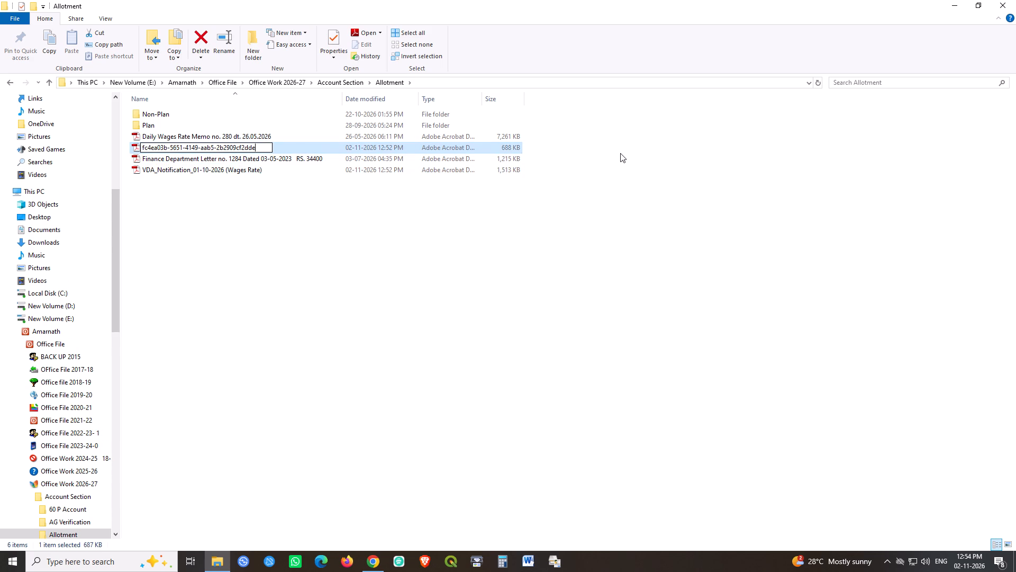
key(ctrl+a)
key(Right)
key(space)
text(())
key(Left)
text(01-)
key(BackSpace)
key(BackSpace)
key(BackSpace)
text(Wages Rate)
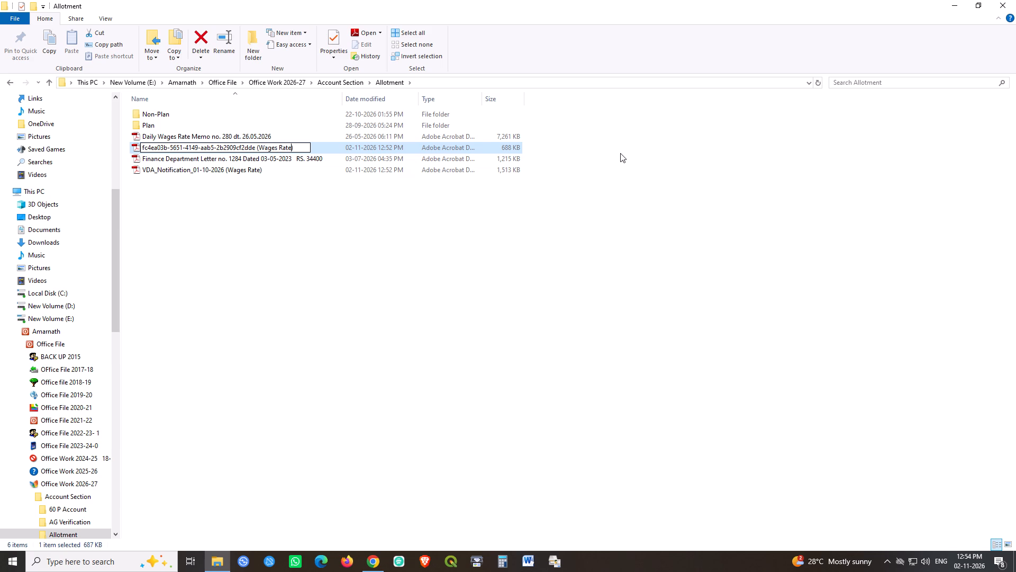
key(Return)
Open the fc4ea03b (Wages Rate) PDF, read through both pages including the contract labour wage table, and close it.
key(Return)
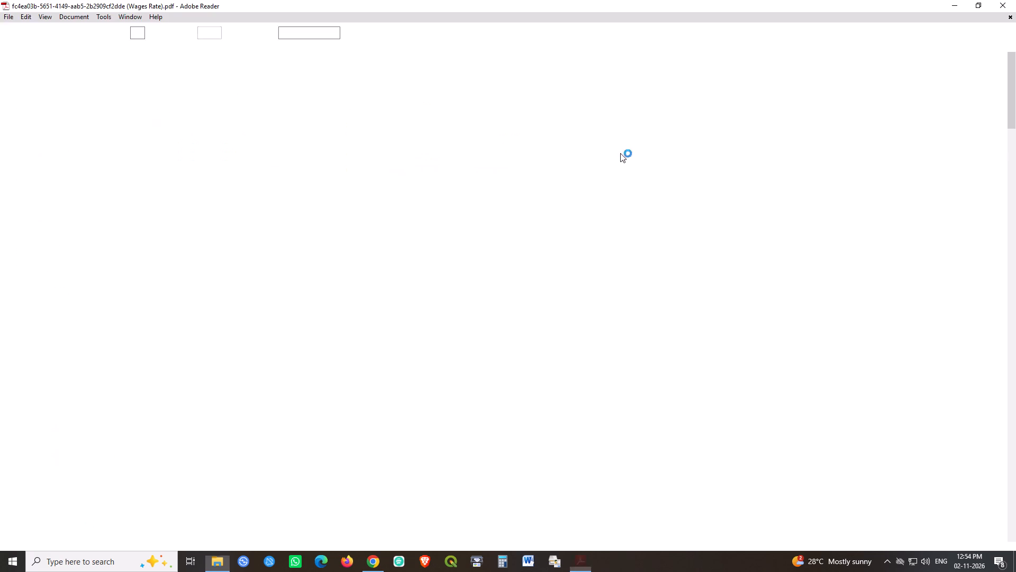
scroll(590, 164, down, 8)
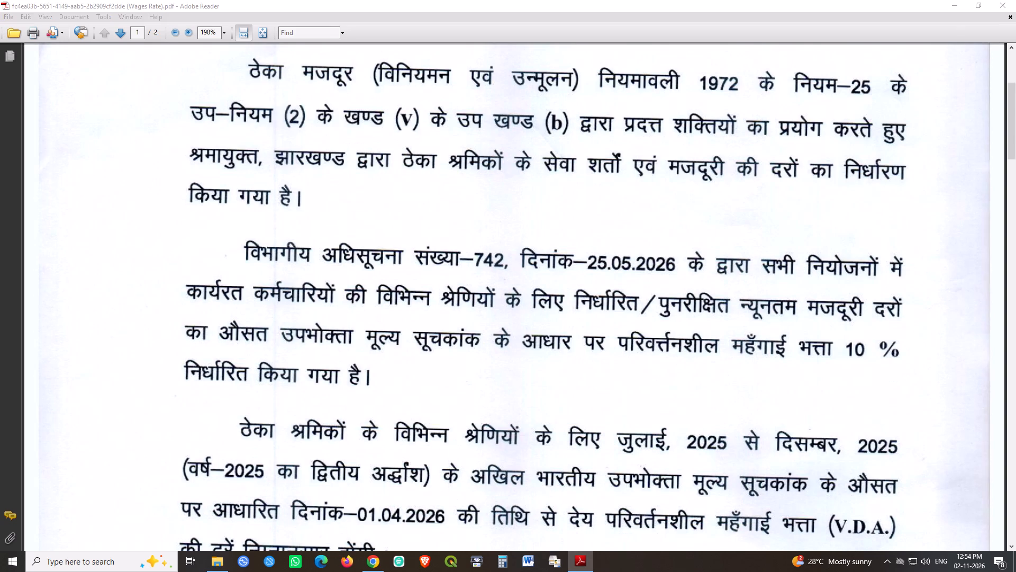
scroll(657, 189, down, 10)
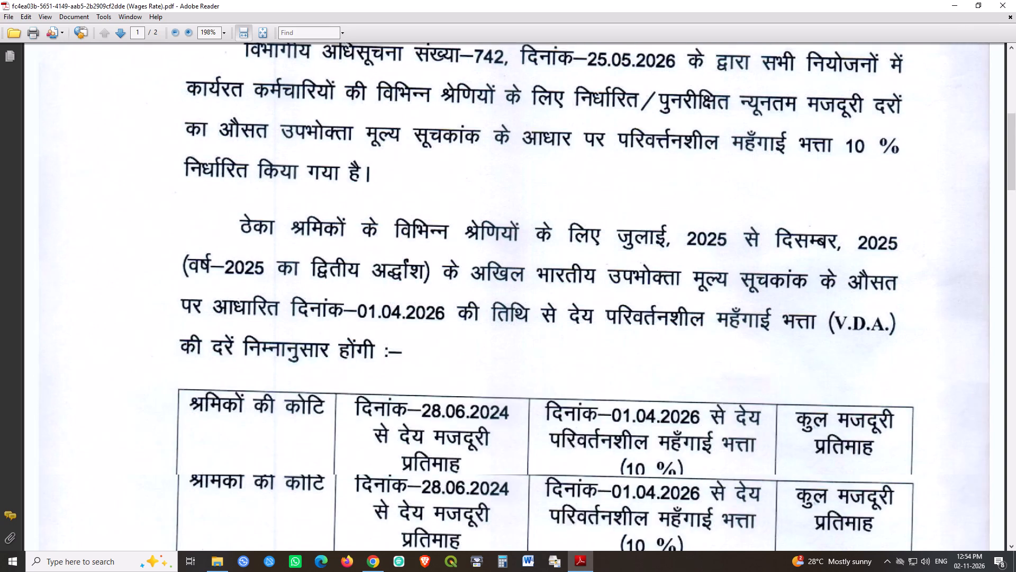
scroll(657, 189, down, 4)
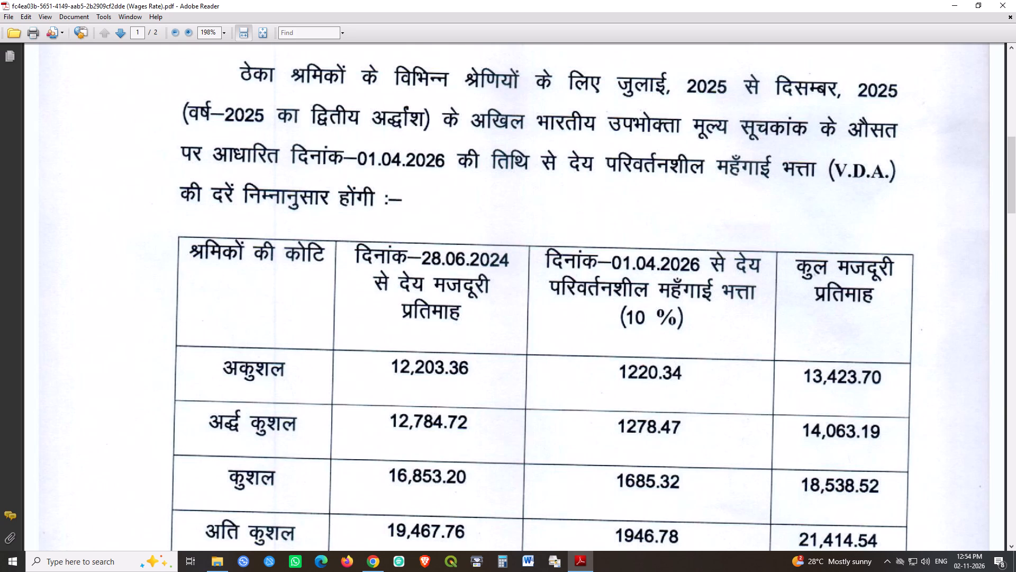
scroll(611, 195, down, 17)
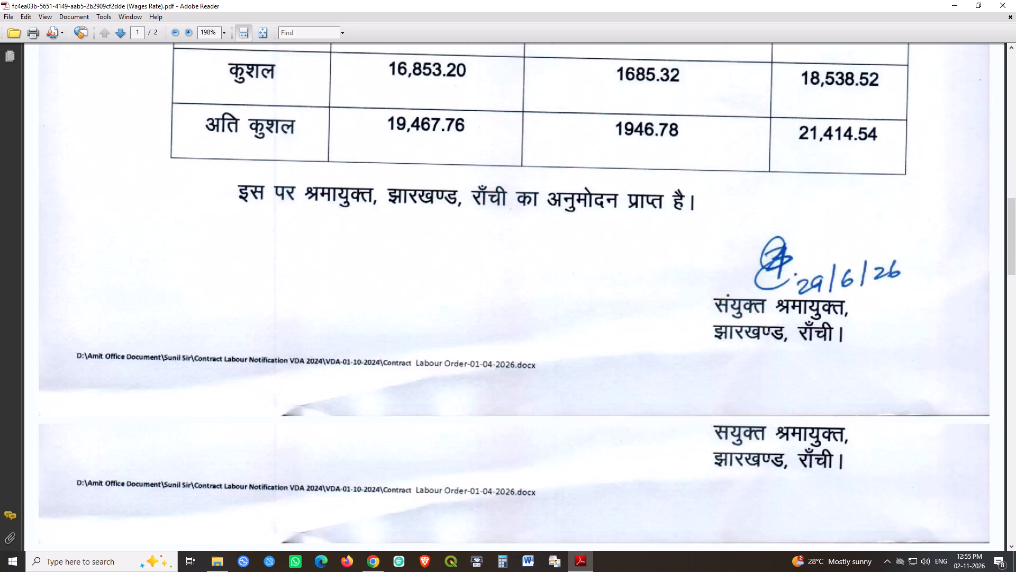
scroll(615, 195, down, 20)
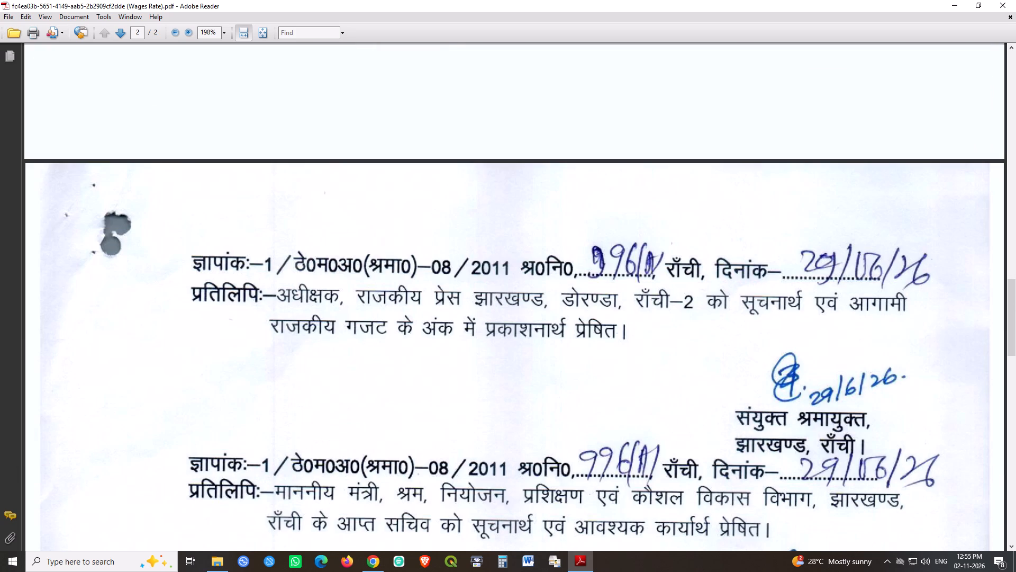
scroll(615, 195, down, 20)
scroll(615, 195, down, 9)
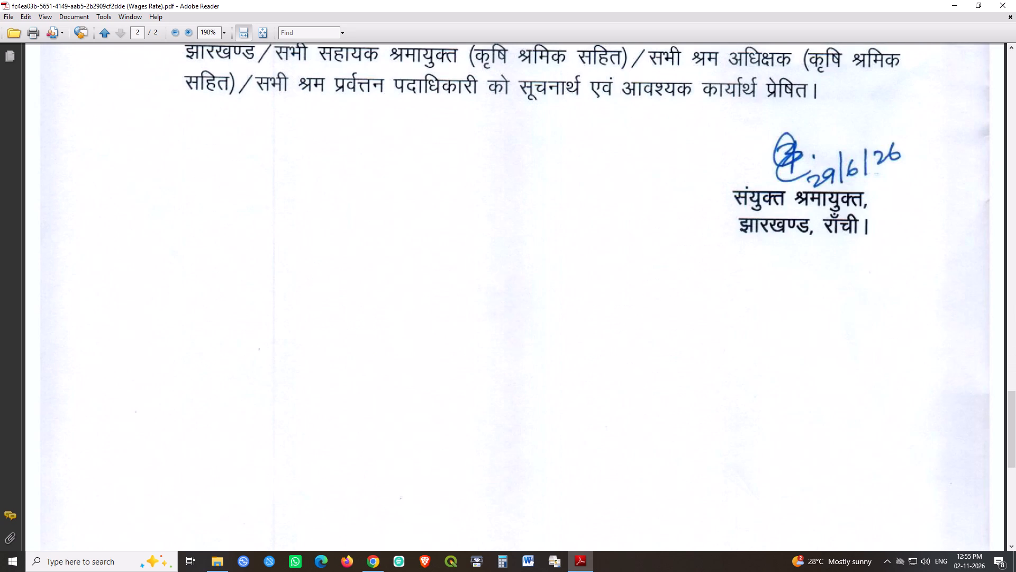
click(1001, 14)
click(999, 13)
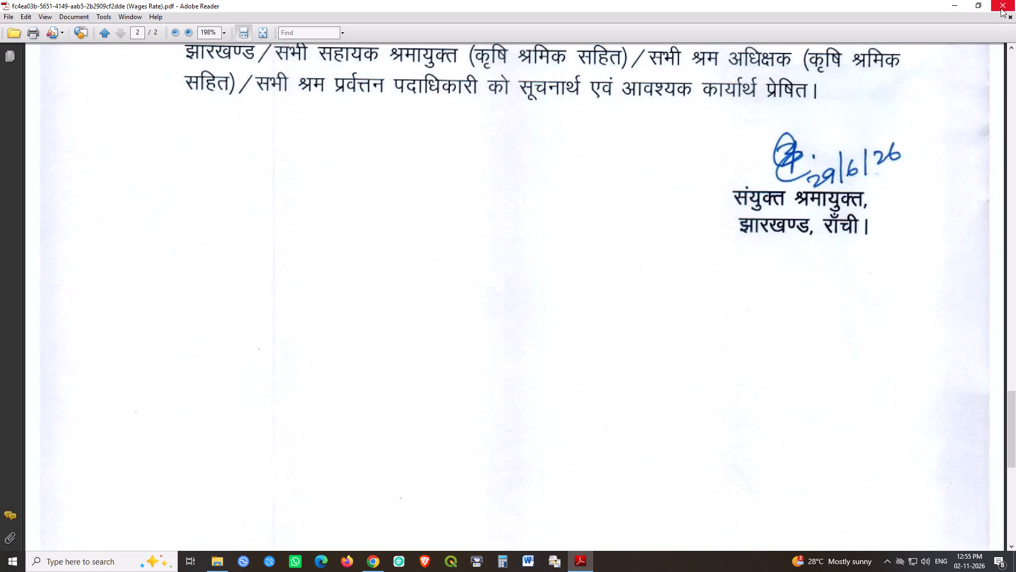
click(1001, 8)
Delete the fc4ea03b-5651-4149-aab5-2b2909cf2dde (Wages Rate) PDF from the Allotment folder.
key(Delete)
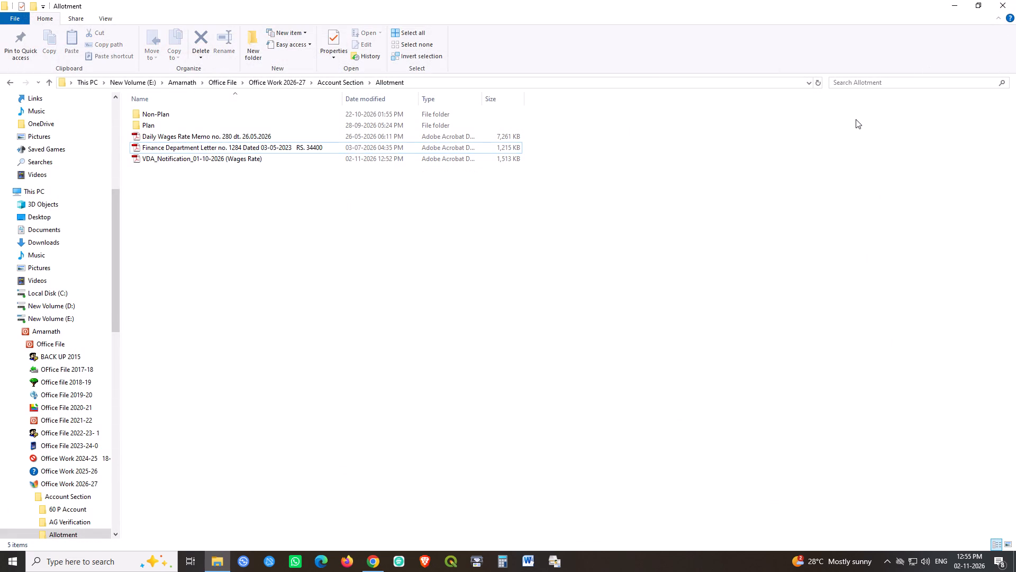
Open the Finance Department Letter no. 1284 PDF, read through to page 5, and examine the Pay Level 4 row in its table.
click(304, 144)
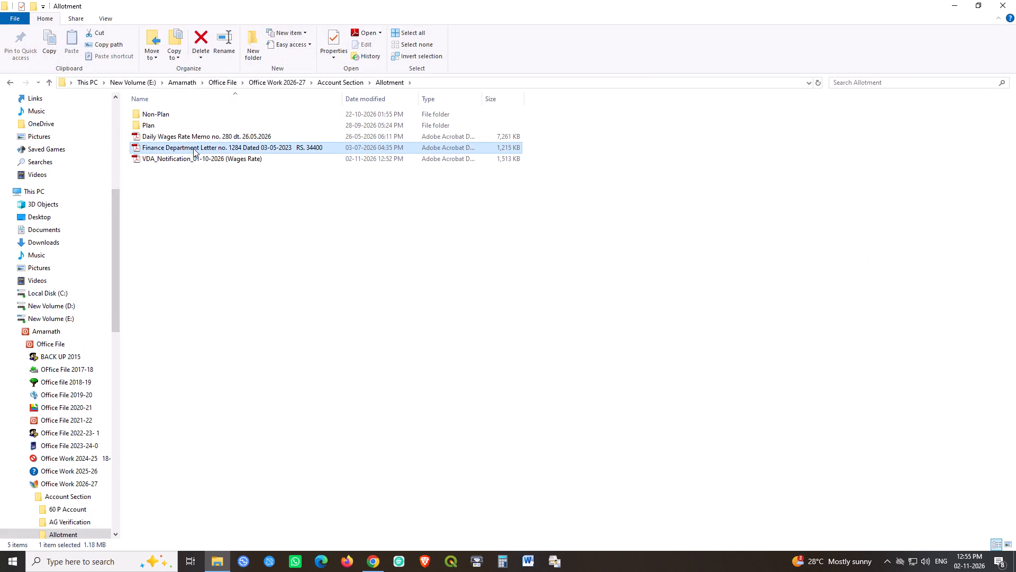
double_click(193, 148)
scroll(750, 191, down, 20)
scroll(750, 191, down, 1)
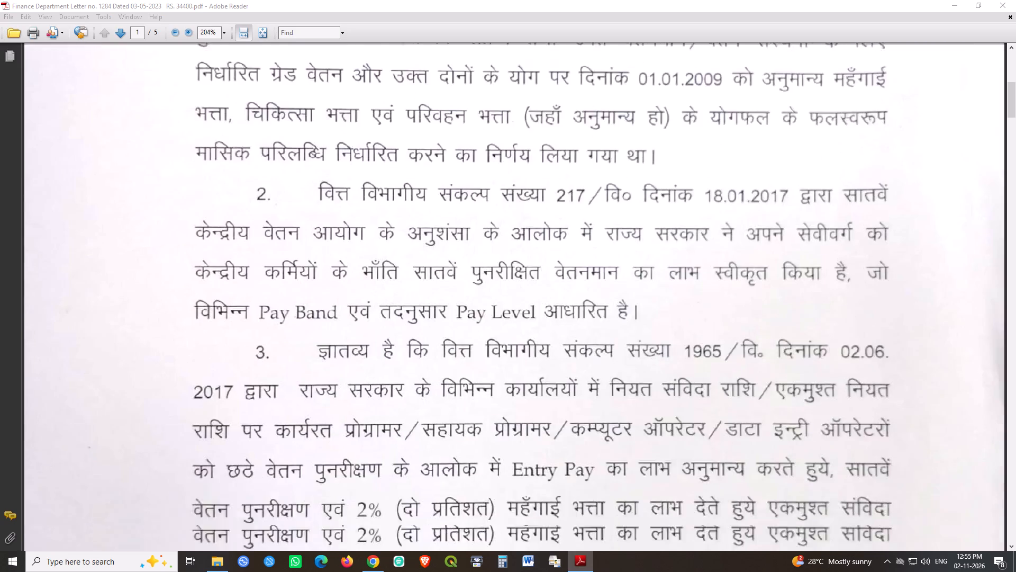
scroll(750, 191, down, 20)
scroll(750, 191, down, 20)
scroll(750, 191, down, 17)
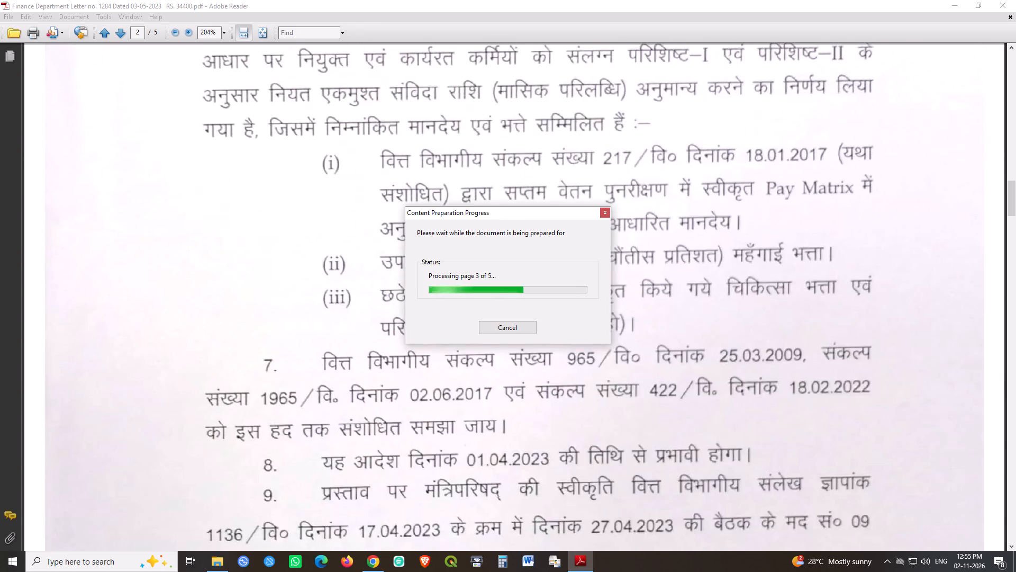
scroll(750, 191, down, 20)
scroll(750, 191, down, 20)
scroll(750, 191, down, 17)
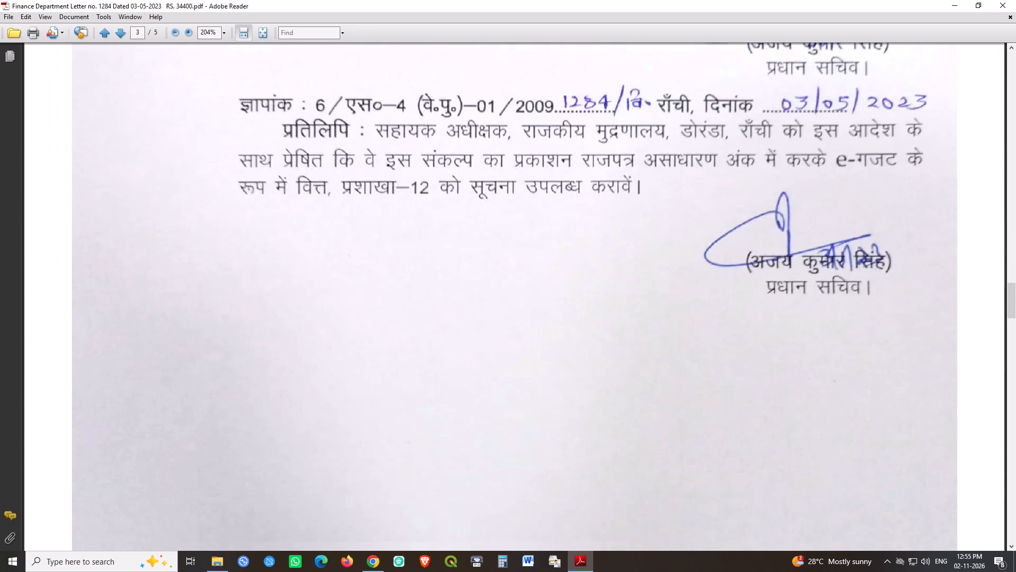
scroll(750, 191, down, 20)
scroll(750, 191, down, 20)
scroll(750, 191, down, 5)
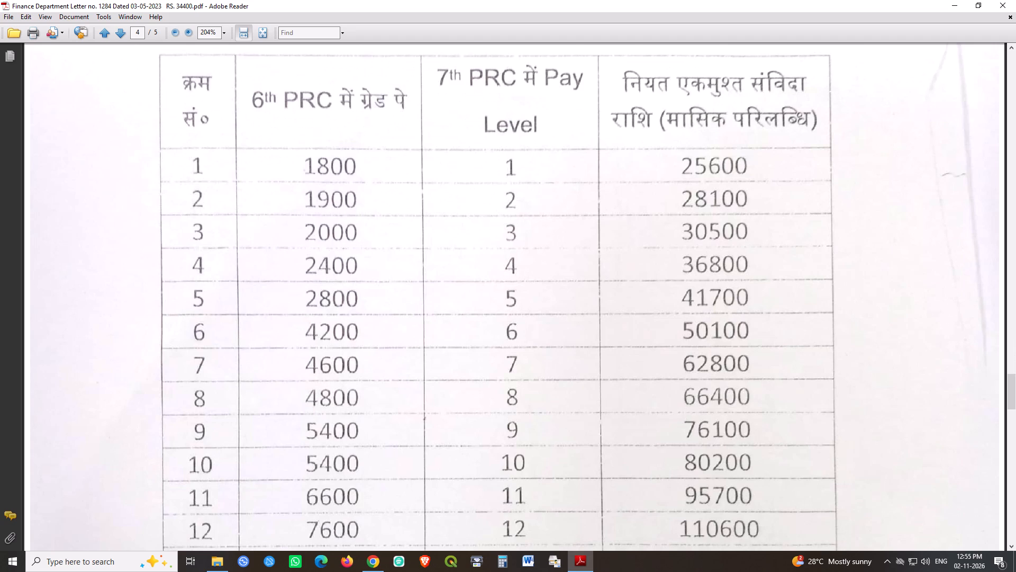
scroll(750, 191, down, 1)
scroll(663, 239, down, 20)
scroll(663, 239, down, 20)
scroll(663, 239, down, 3)
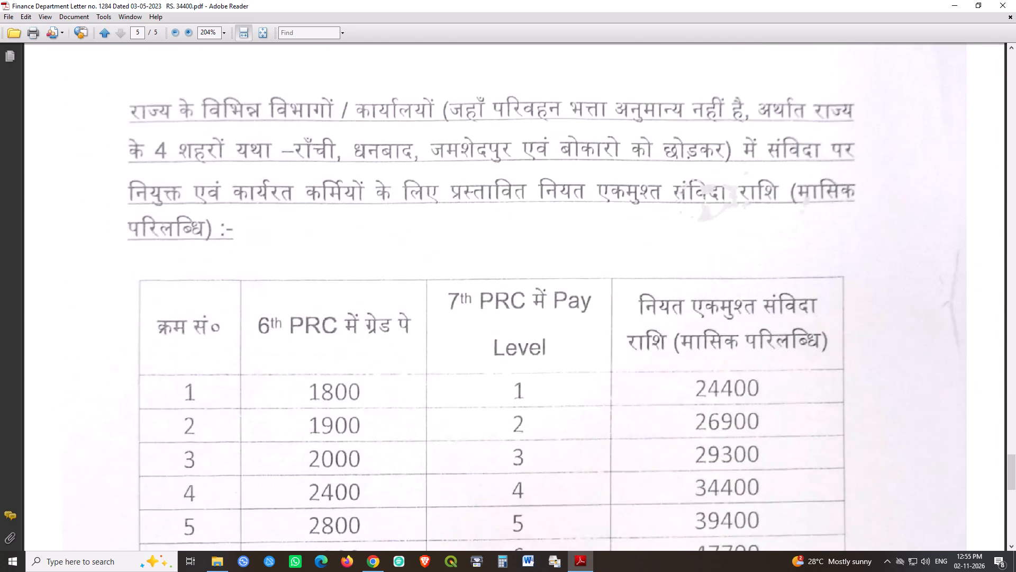
scroll(667, 228, down, 10)
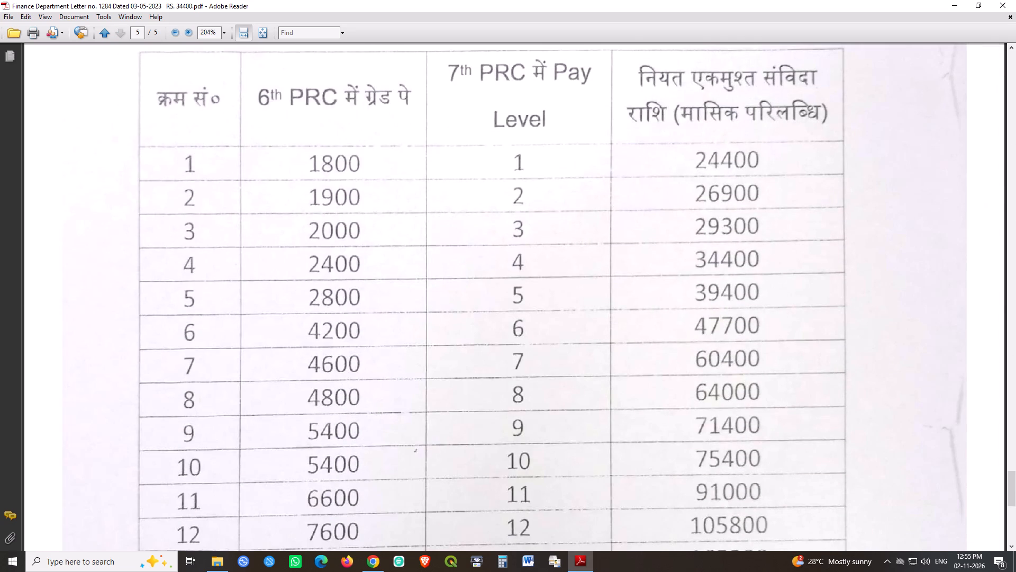
drag(780, 243, 780, 275)
drag(780, 275, 291, 272)
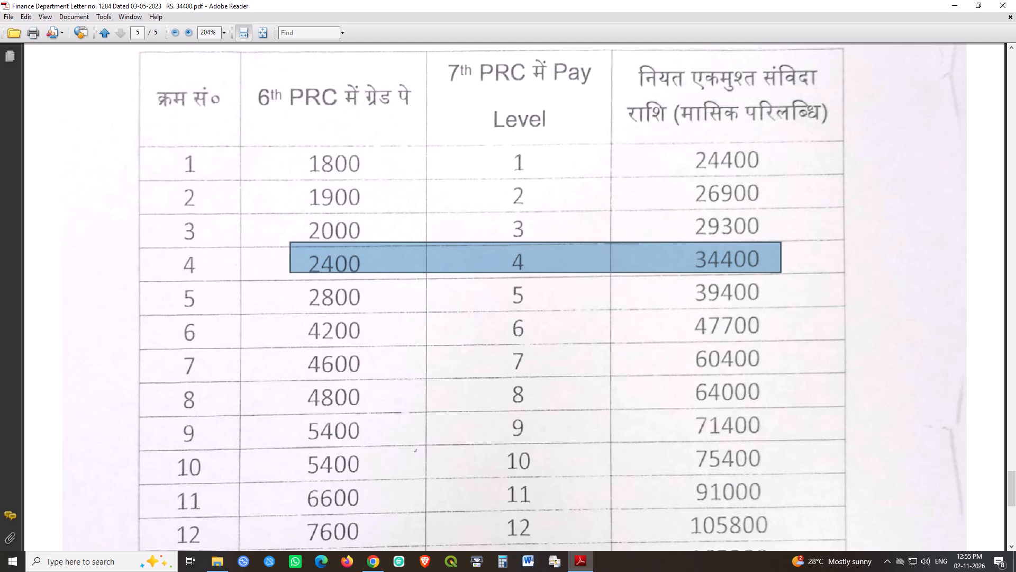
click(923, 167)
Examine the monthly contract amount table and its heading on page 4 of the Finance Department letter, and close the PDF.
scroll(895, 229, up, 20)
scroll(895, 229, up, 10)
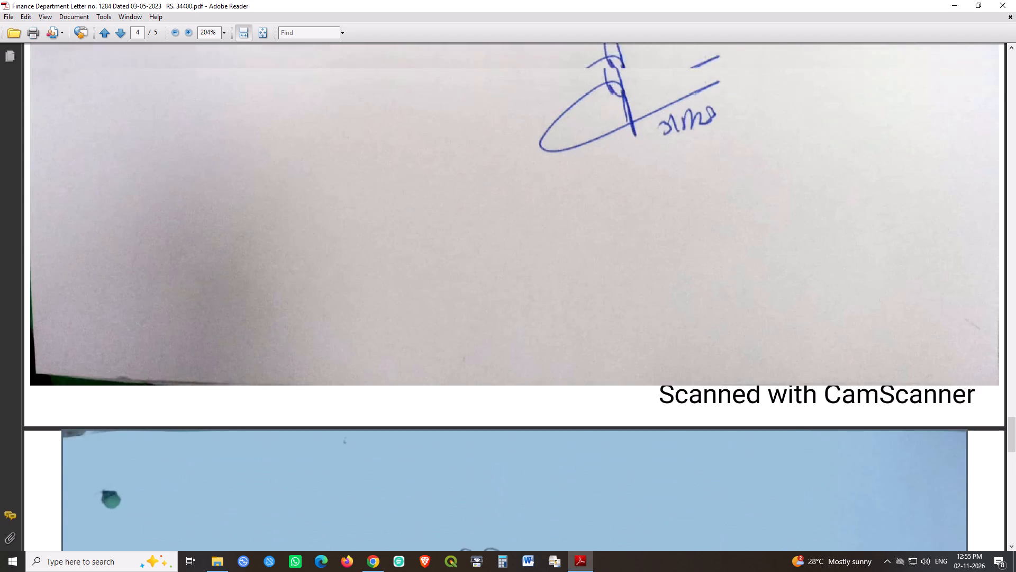
scroll(895, 230, up, 1)
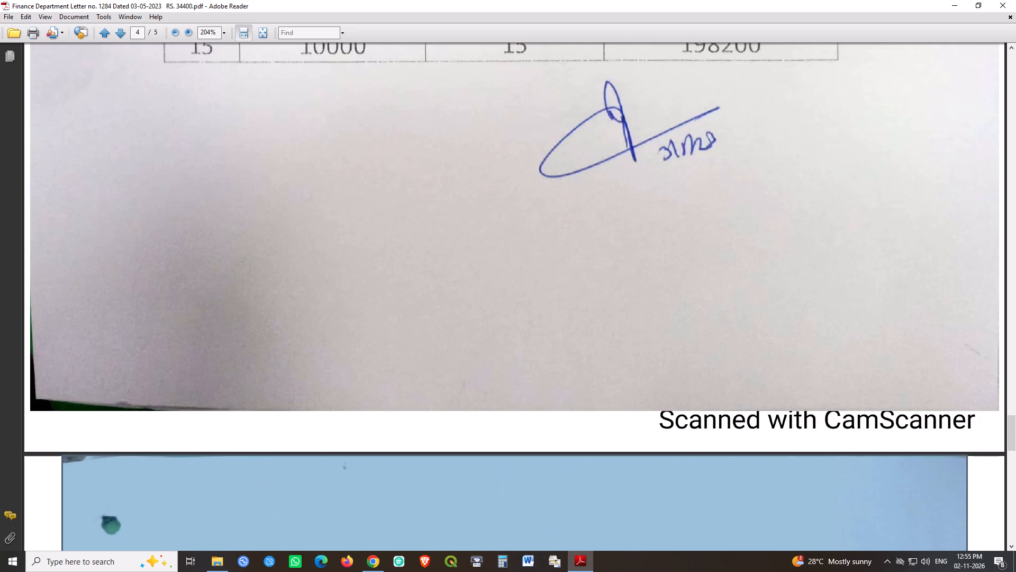
scroll(781, 249, up, 20)
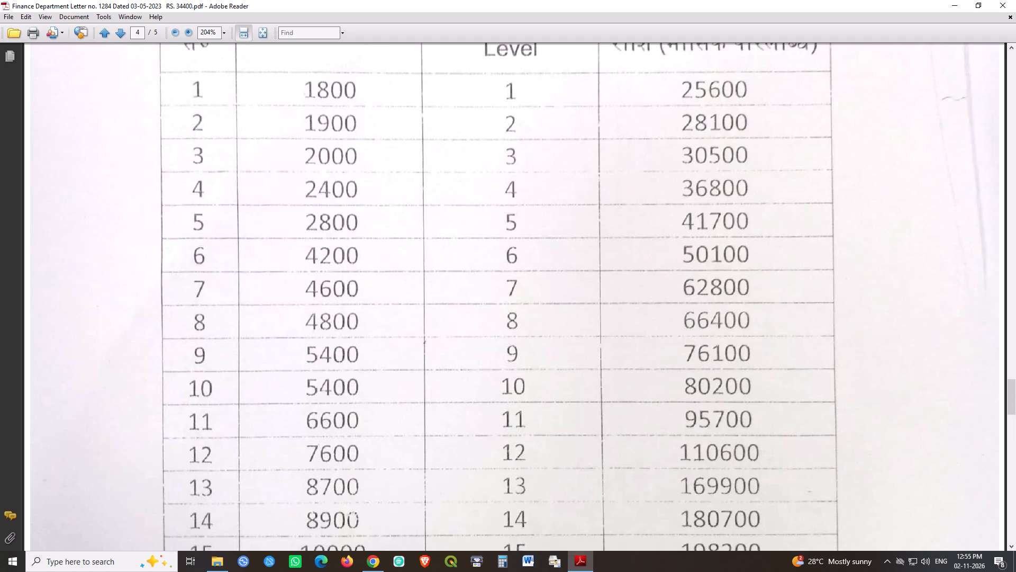
scroll(863, 166, down, 5)
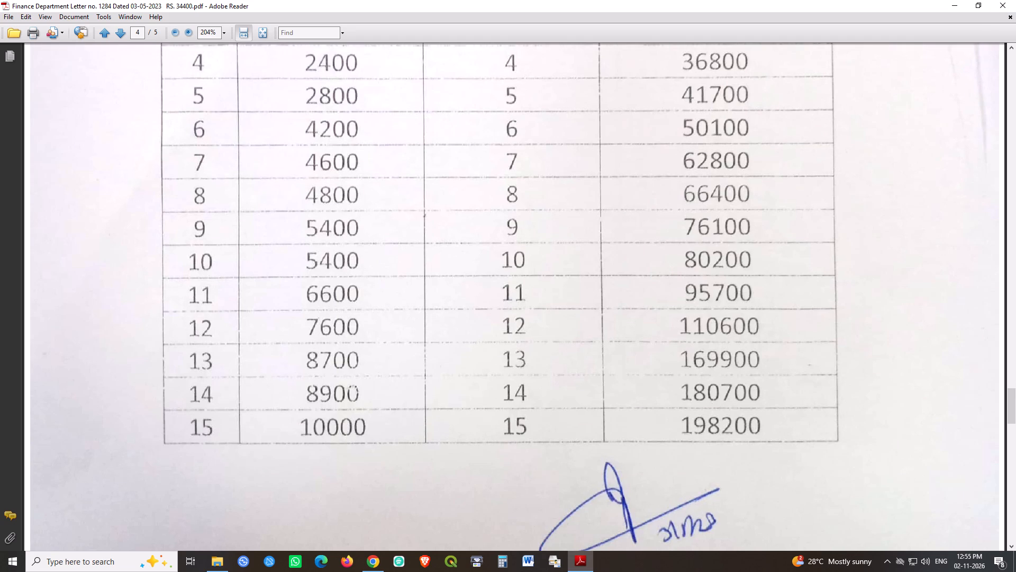
scroll(904, 154, up, 8)
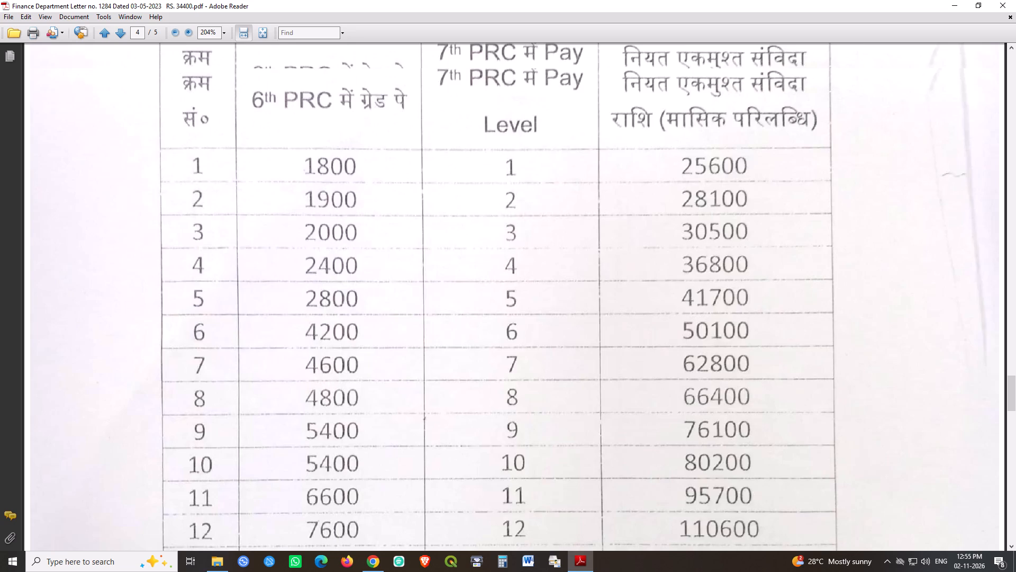
scroll(903, 152, up, 5)
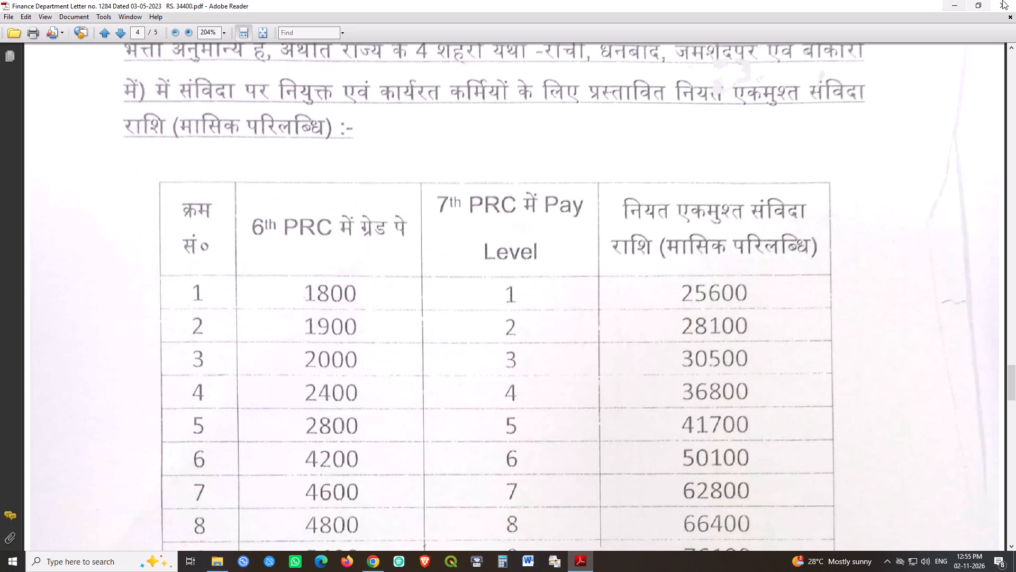
click(1012, 0)
Return from the Allotment folder to the Office File folder on drive E.
click(379, 344)
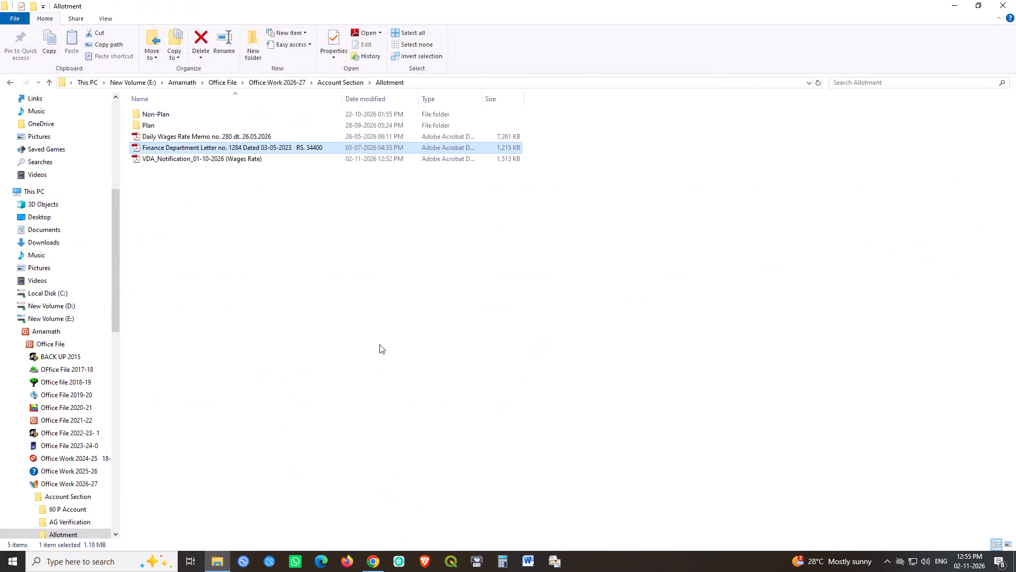
click(12, 76)
double_click(12, 79)
click(654, 276)
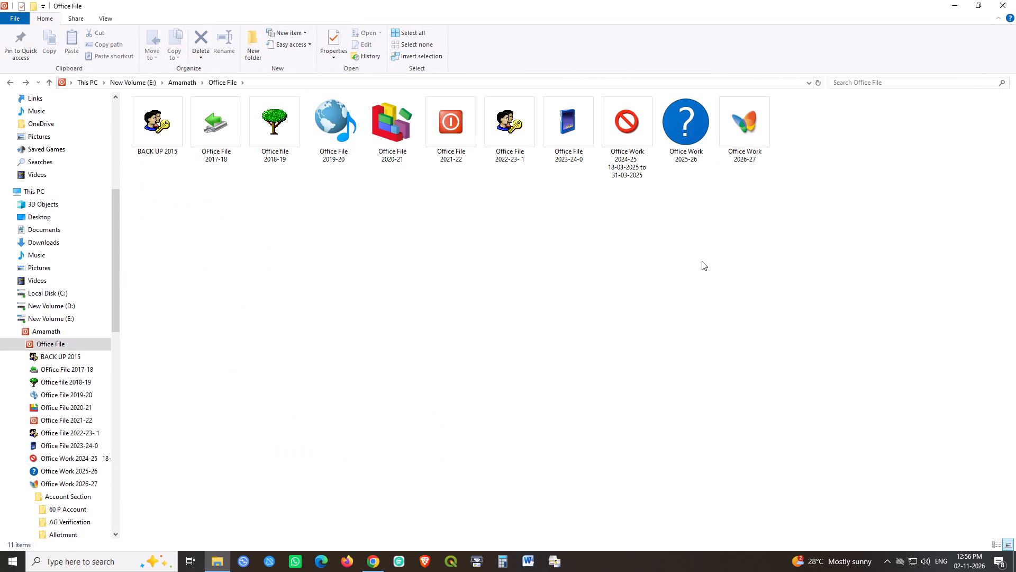